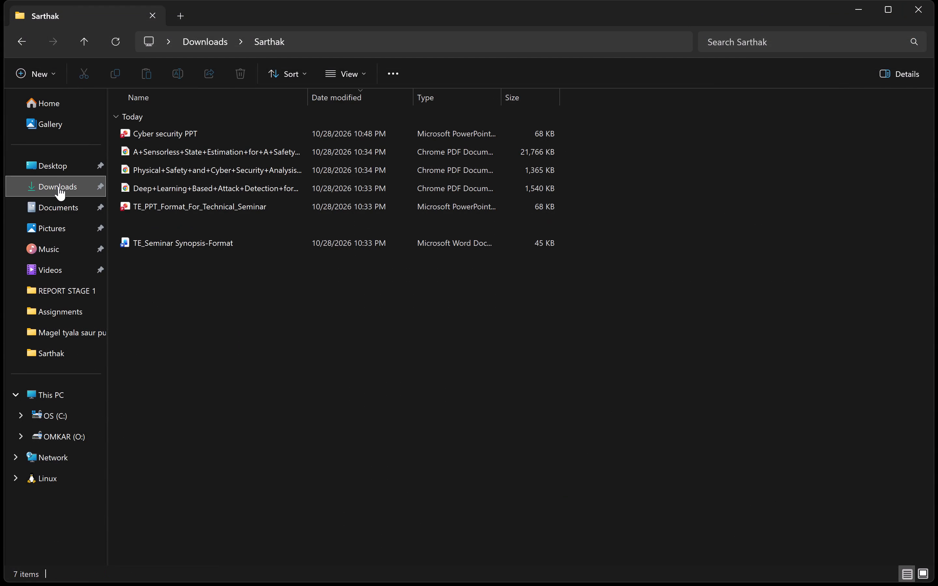
pyautogui.doubleClick(153, 182)
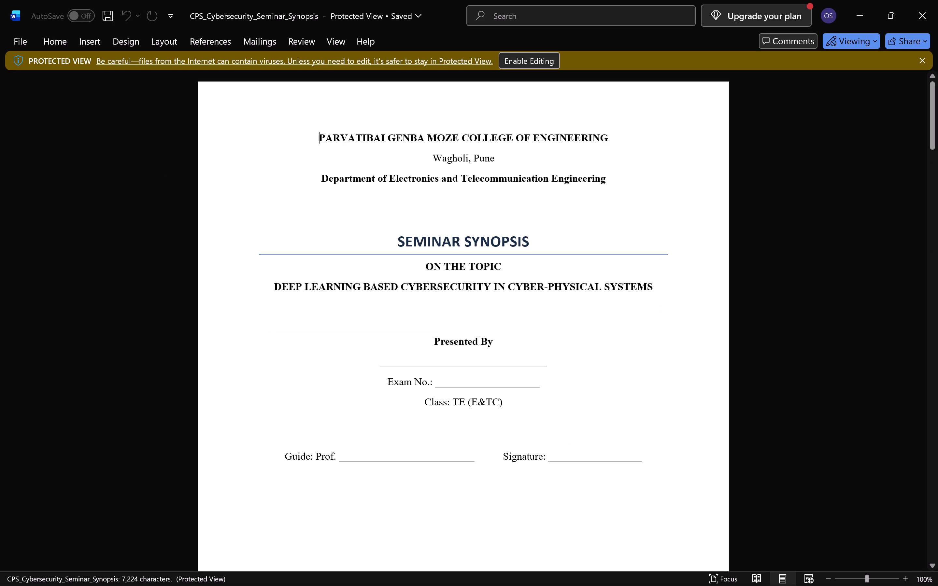
pyautogui.click(539, 58)
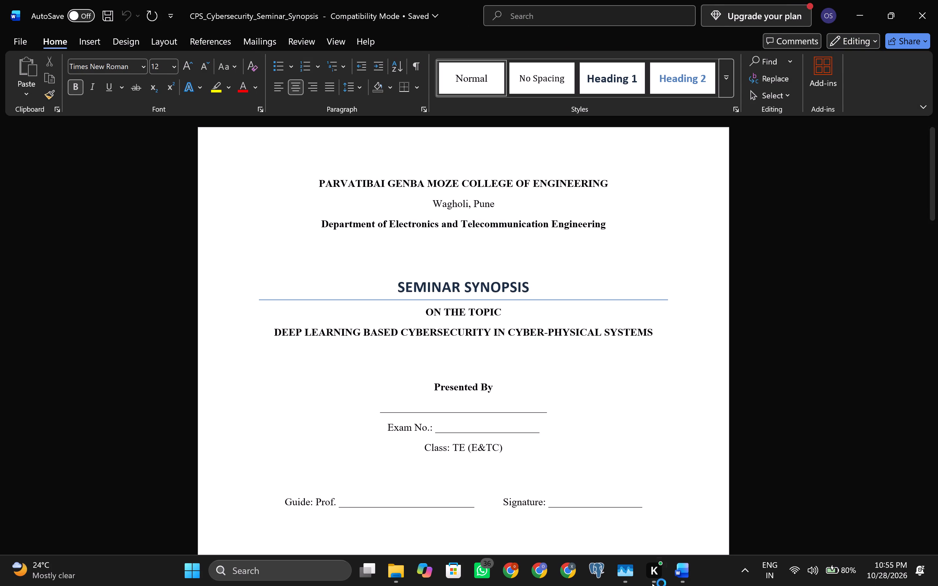
# Open the TE_Seminar Synopsis-Format document from the Sarthak folder in Downloads and look over its cover page.
pyautogui.click(396, 569)
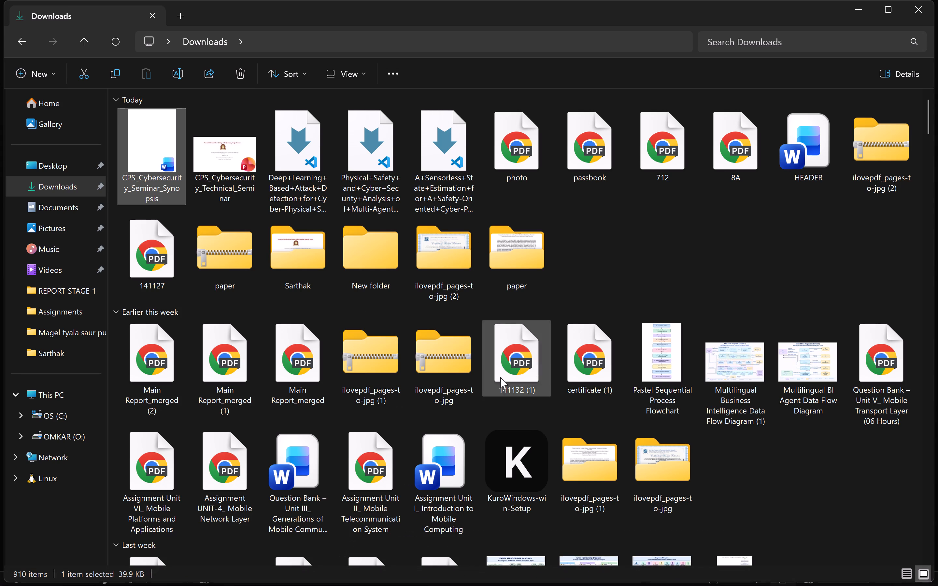
pyautogui.doubleClick(281, 250)
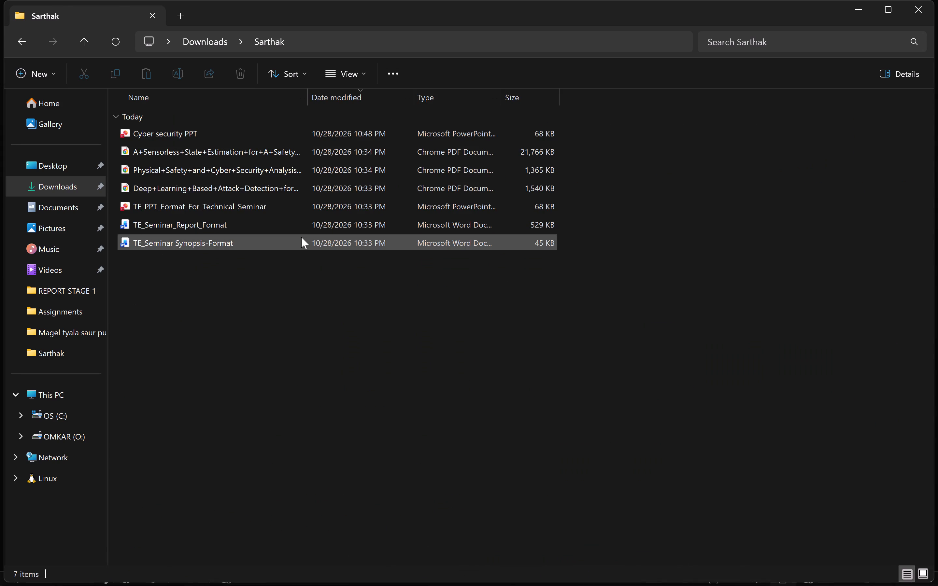
pyautogui.doubleClick(291, 243)
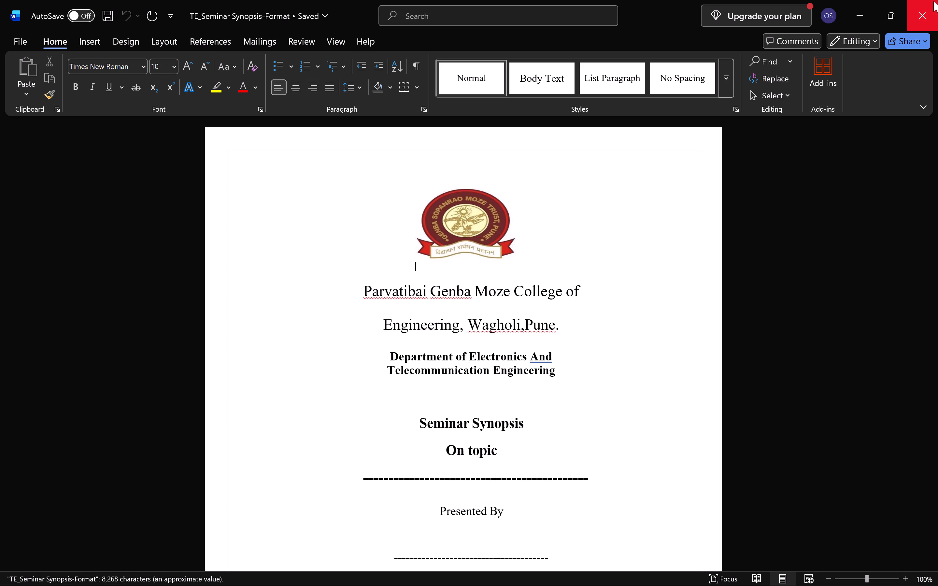
pyautogui.click(933, 1)
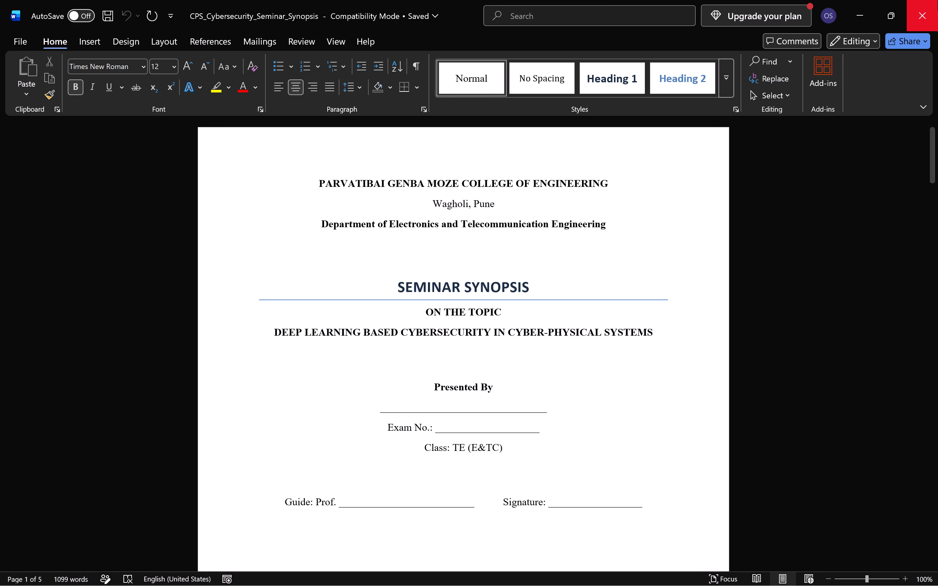
pyautogui.click(393, 575)
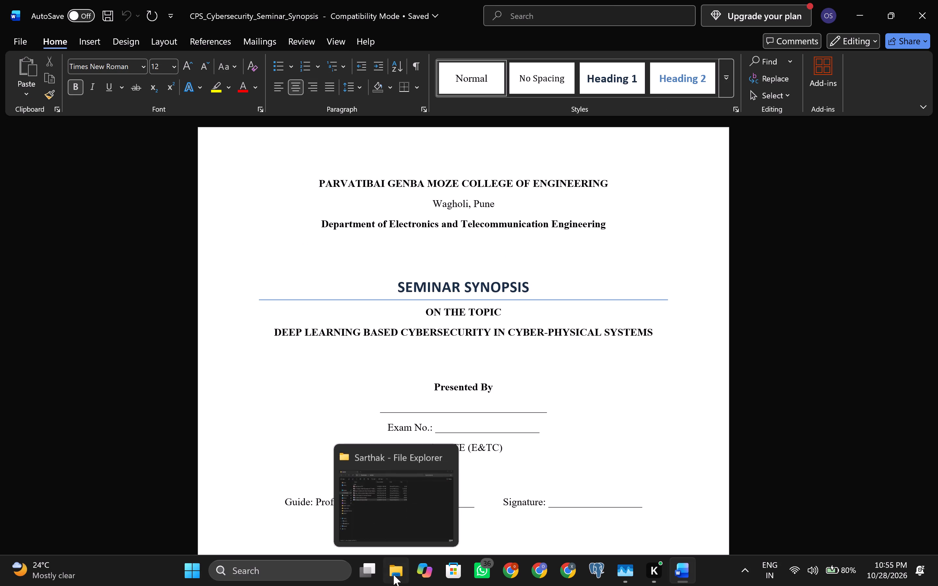
pyautogui.doubleClick(253, 236)
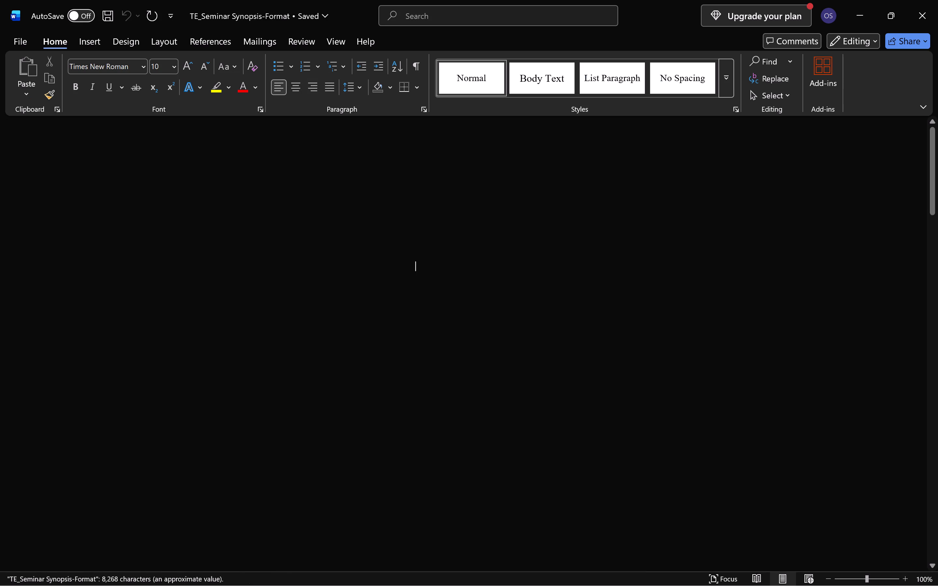
pyautogui.scroll(-1, 590, 395)
pyautogui.scroll(1, 590, 395)
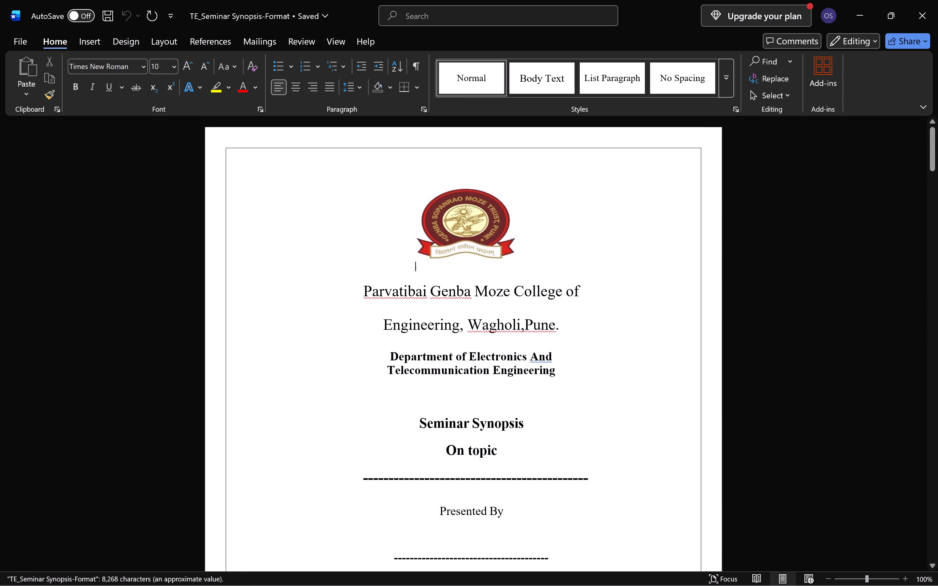
pyautogui.scroll(-1, 528, 387)
pyautogui.scroll(1, 528, 387)
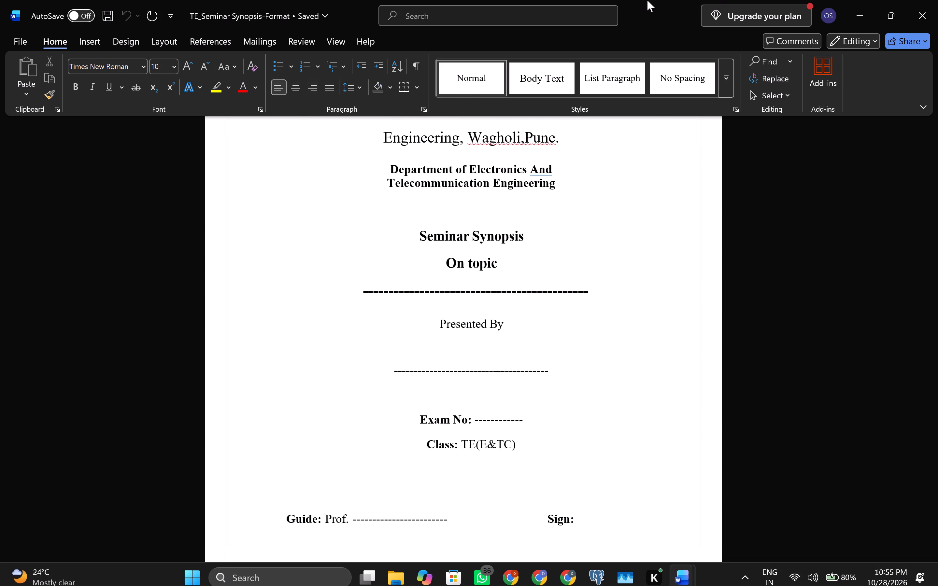
# Arrange the format document and the generated synopsis side by side, zoomed to 90% and 70% respectively, for comparing their cover pages.
pyautogui.moveTo(647, 0); pyautogui.dragTo(937, 155)
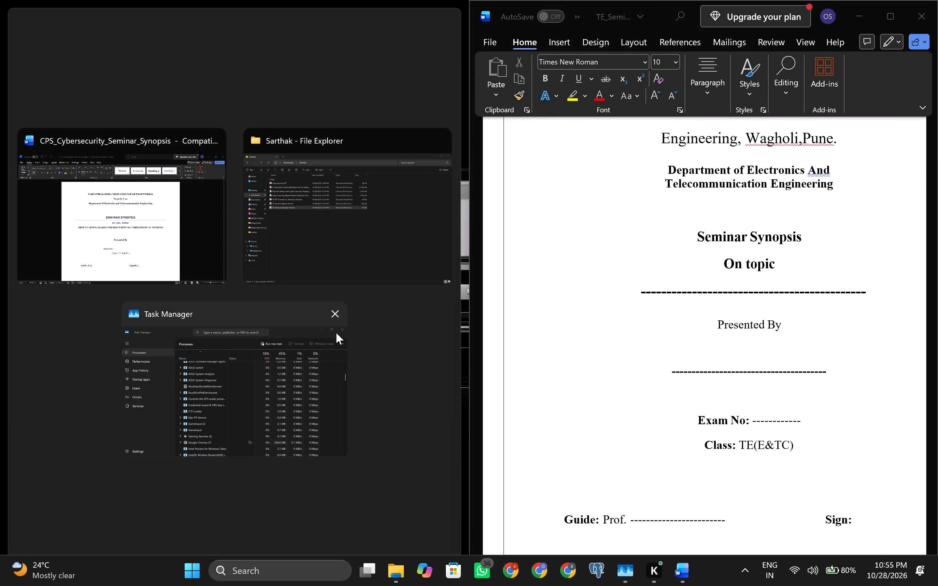
pyautogui.click(176, 238)
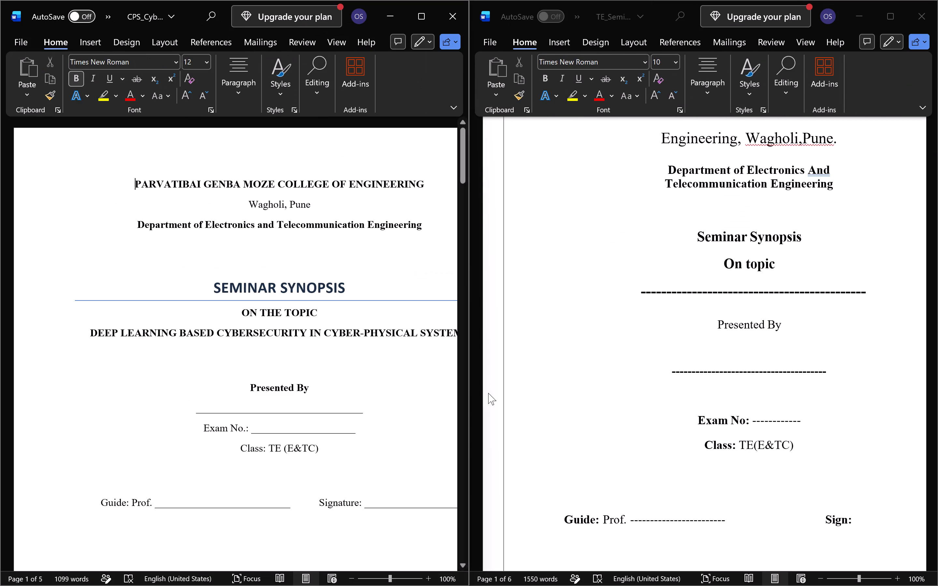
pyautogui.keyDown('ctrl'); pyautogui.scroll(-3, 187, 372); pyautogui.keyUp('ctrl')
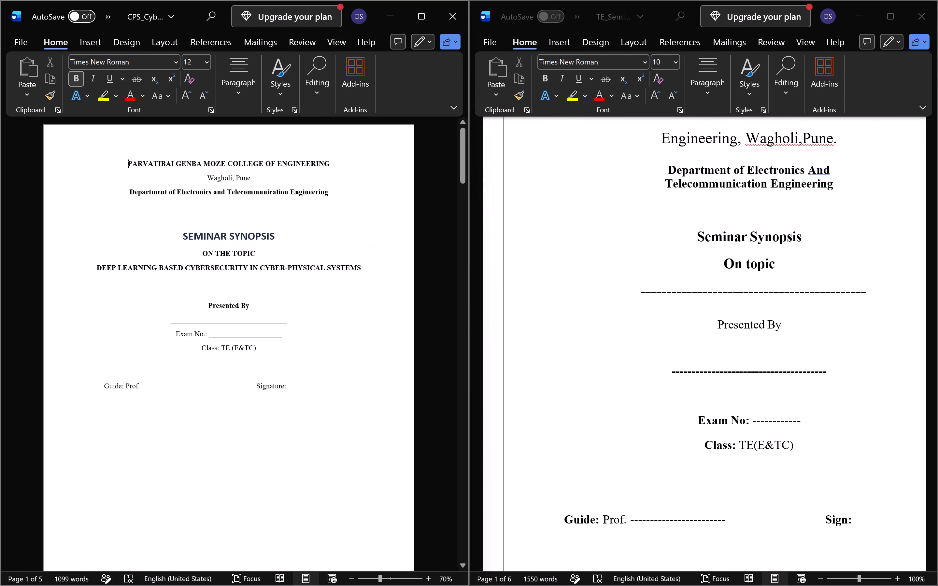
pyautogui.scroll(2, 660, 347)
pyautogui.scroll(-1, 660, 347)
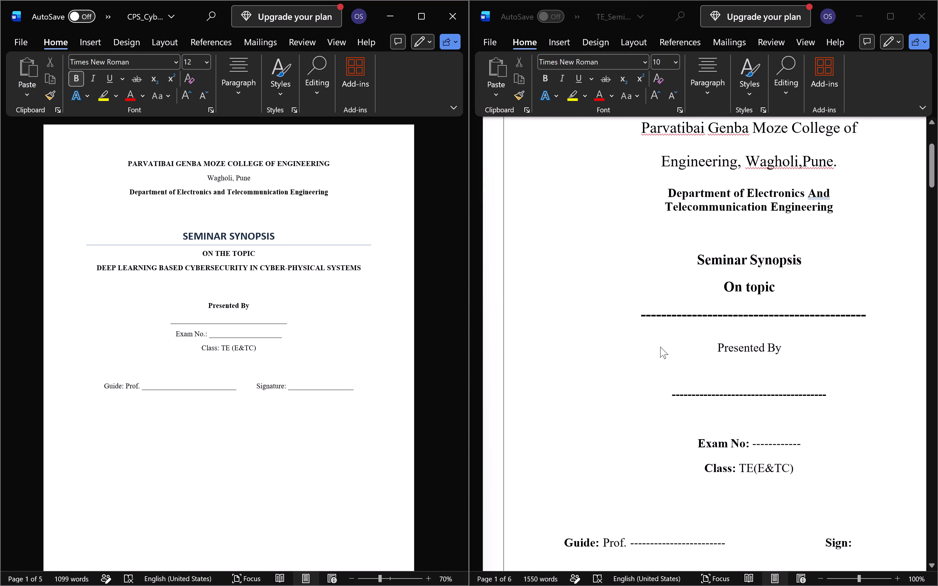
pyautogui.keyDown('ctrl'); pyautogui.scroll(-4, 660, 347); pyautogui.keyUp('ctrl')
pyautogui.keyDown('ctrl'); pyautogui.scroll(3, 660, 347); pyautogui.keyUp('ctrl')
pyautogui.scroll(1, 660, 347)
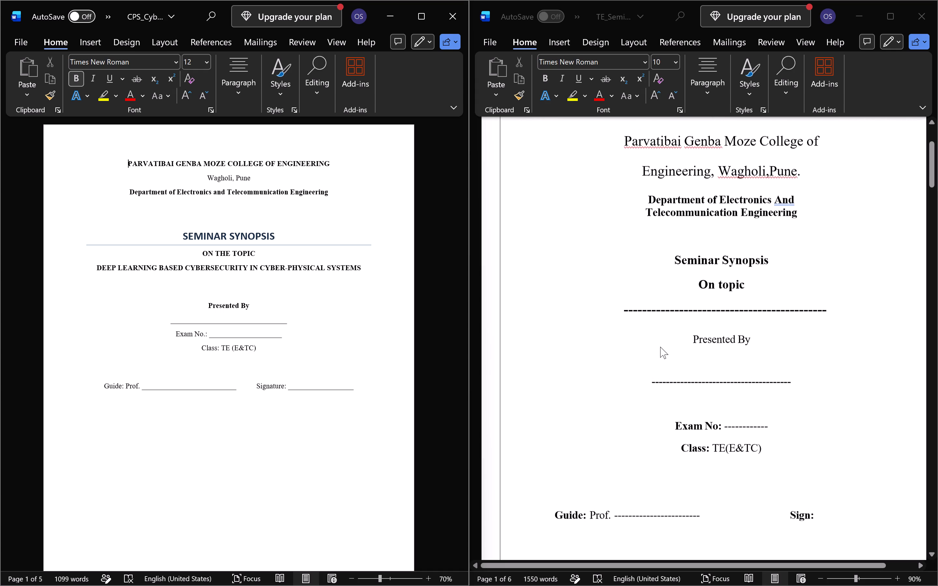
pyautogui.scroll(1, 660, 347)
# Replace the dashed placeholder line under "On topic" on the format document's cover page with "Cyber Security".
pyautogui.click(819, 358)
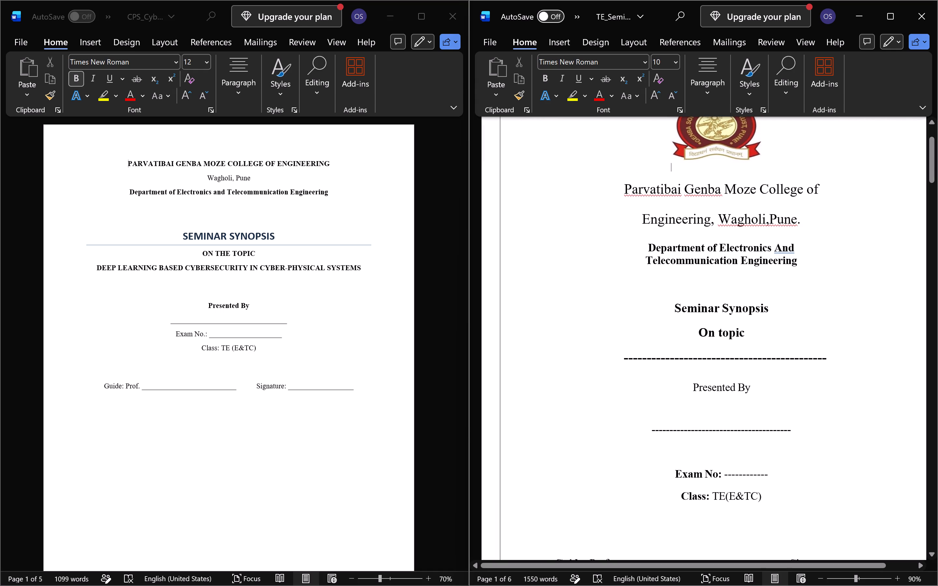
pyautogui.moveTo(831, 364); pyautogui.dragTo(620, 357)
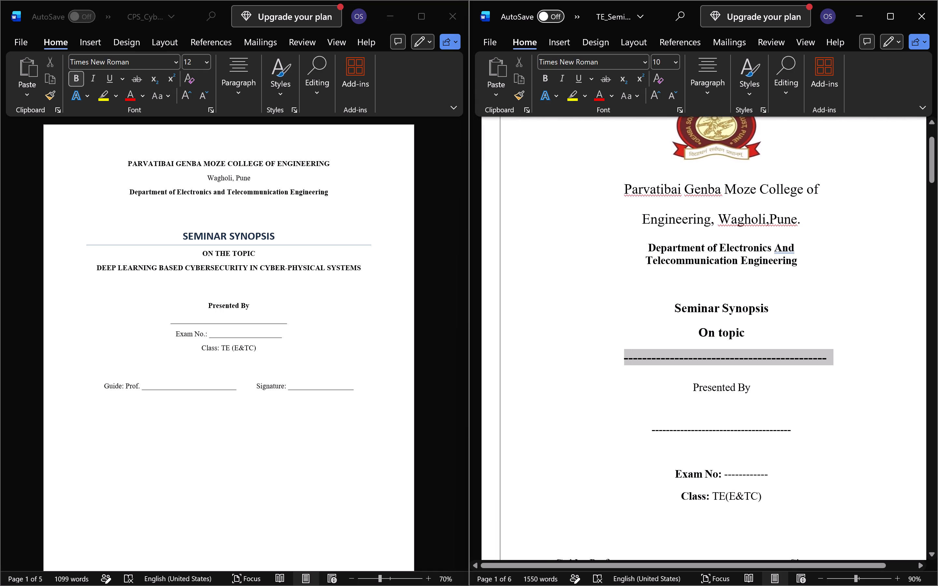
pyautogui.moveTo(620, 357); pyautogui.dragTo(620, 358)
pyautogui.click(670, 375)
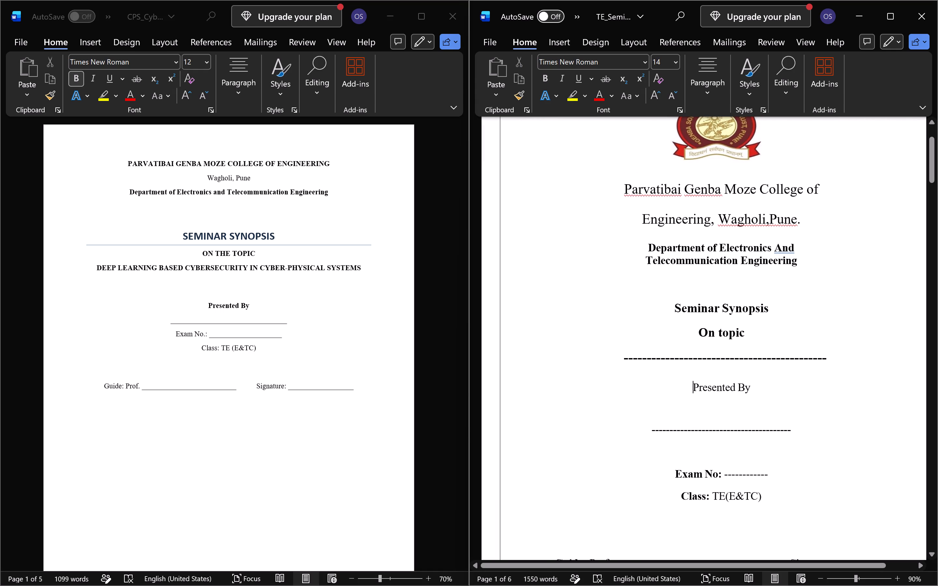
pyautogui.moveTo(835, 360); pyautogui.dragTo(619, 360)
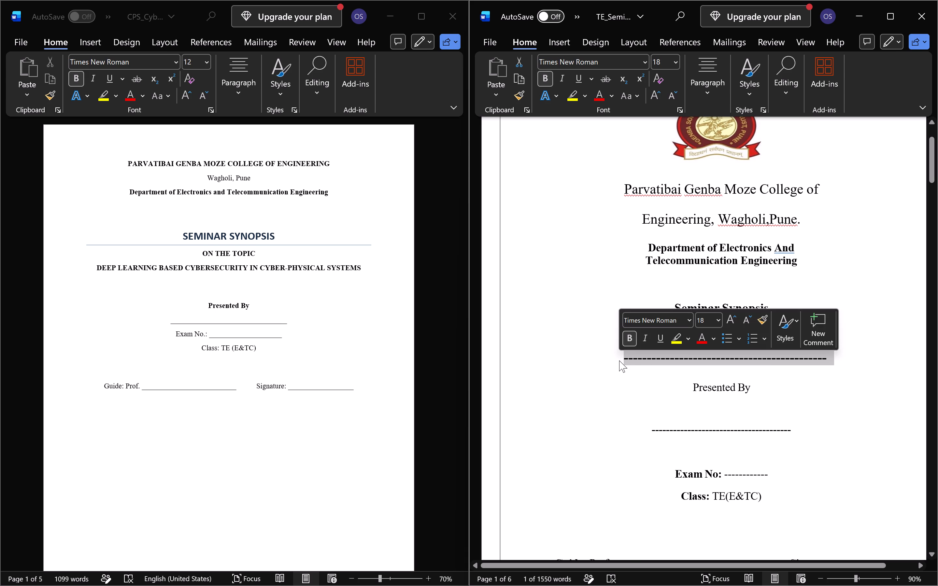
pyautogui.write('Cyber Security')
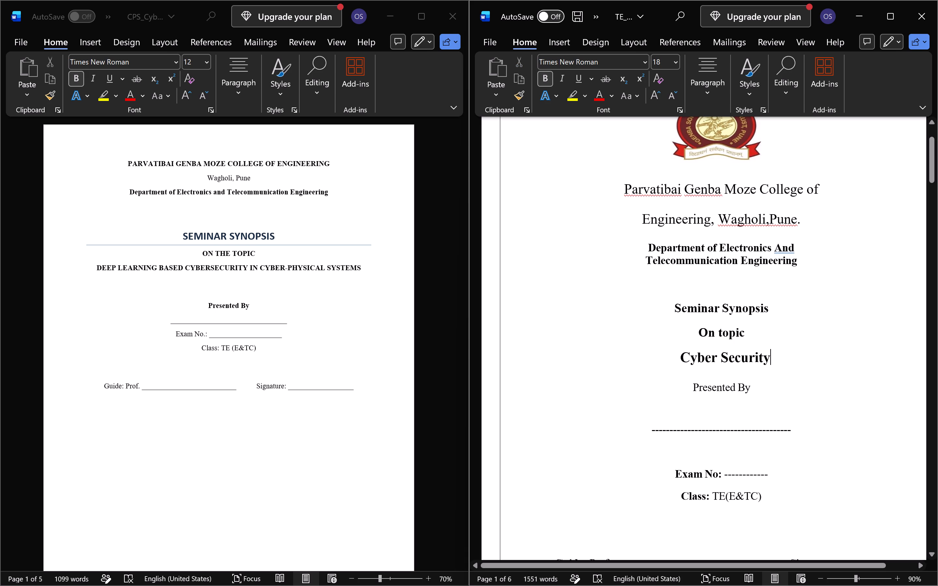
# Replace the dashed placeholder line under "Presented By" on the format document's cover page with the student's name, centre-aligned.
pyautogui.moveTo(800, 431); pyautogui.dragTo(650, 427)
pyautogui.press('BackSpace')
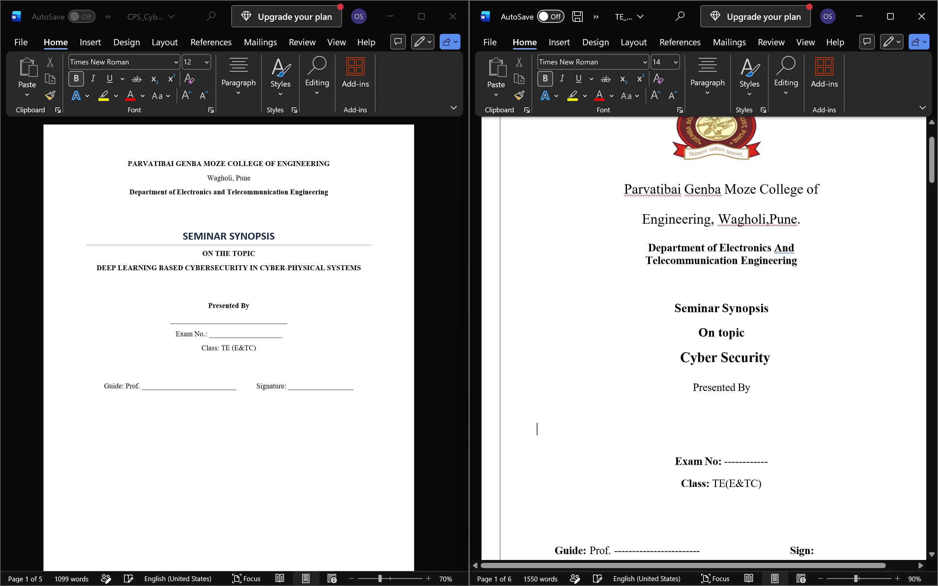
pyautogui.hotkey('ctrl', 'z')
pyautogui.press('BackSpace')
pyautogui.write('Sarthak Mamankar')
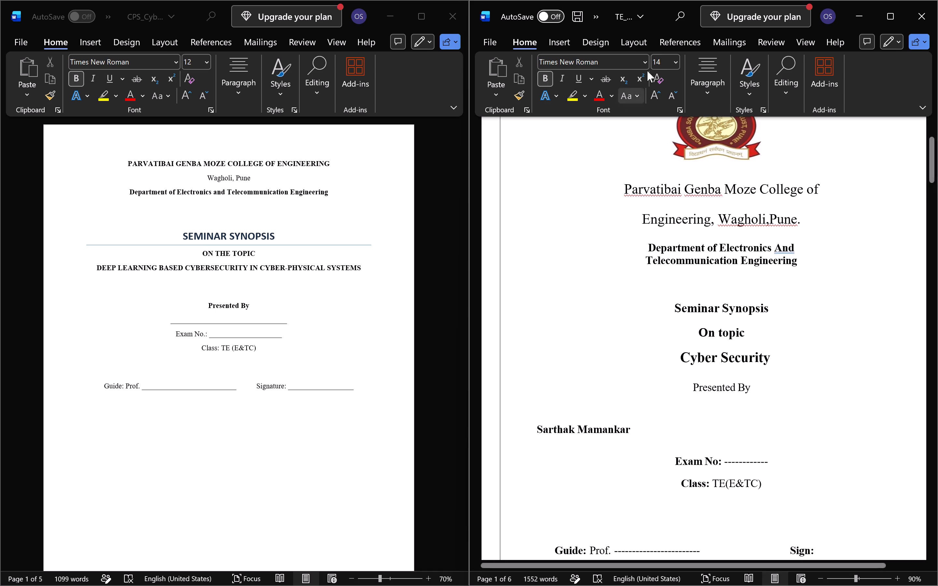
pyautogui.click(705, 92)
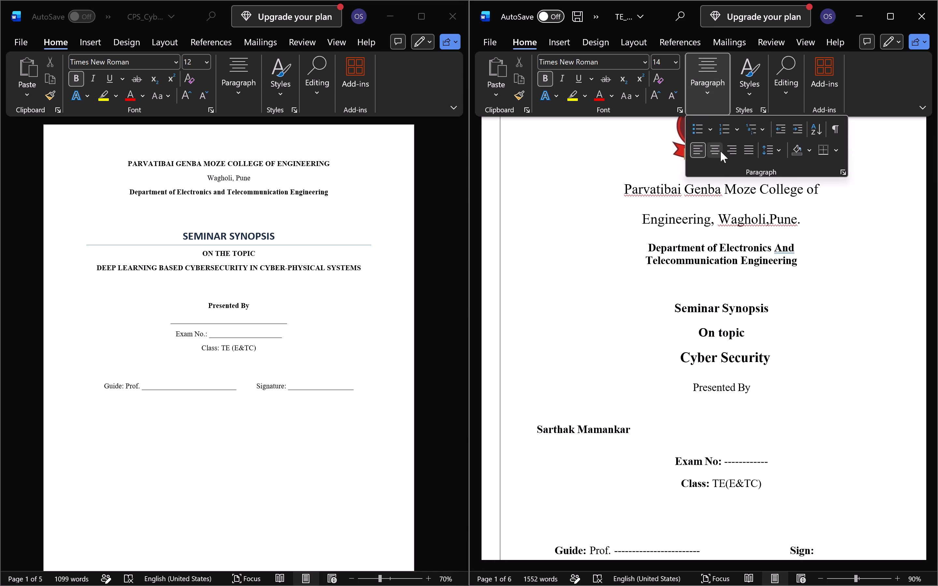
pyautogui.click(720, 151)
pyautogui.click(683, 425)
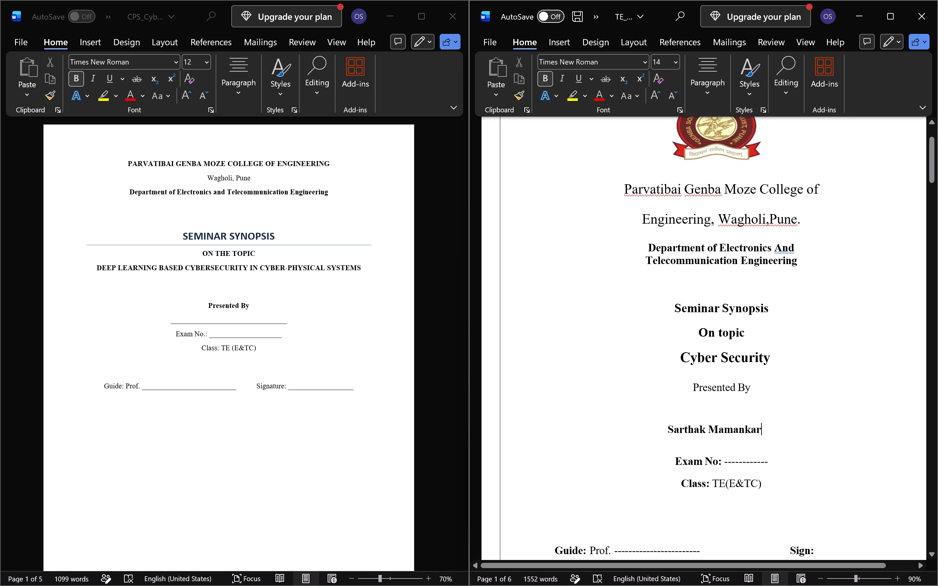
# Remove the extra blank space above the student's name on the cover page and centre the name again.
pyautogui.scroll(-1, 683, 425)
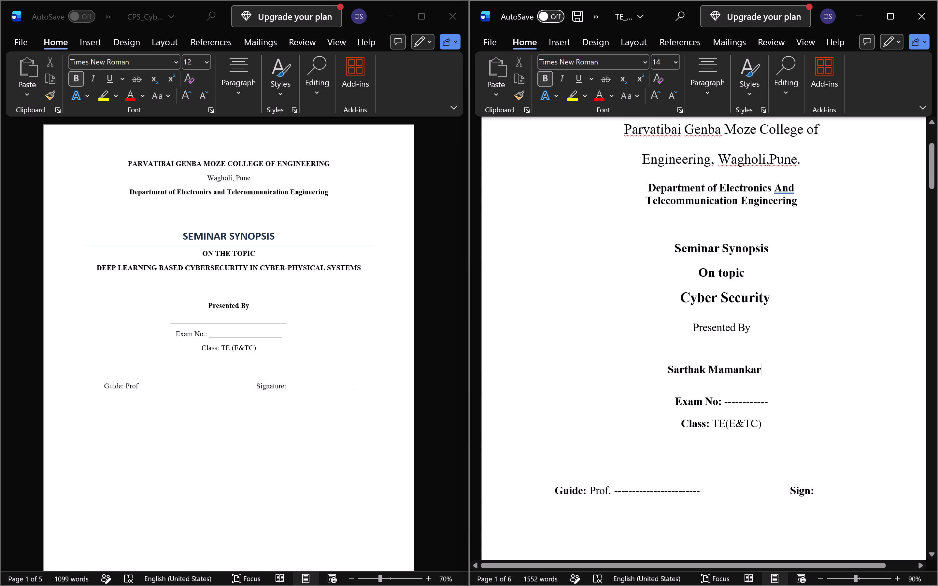
pyautogui.click(664, 370)
pyautogui.press('BackSpace')
pyautogui.press('BackSpace')
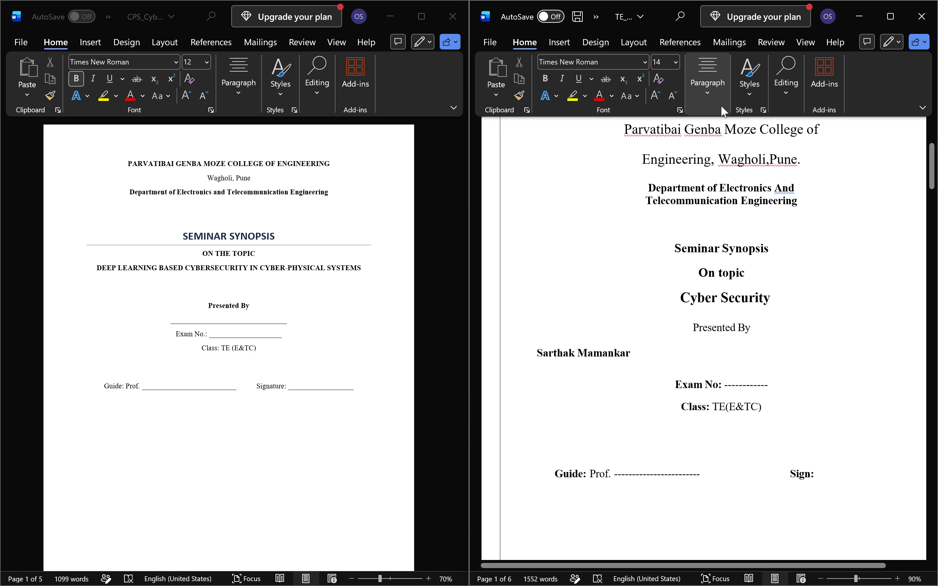
pyautogui.click(718, 98)
pyautogui.click(711, 146)
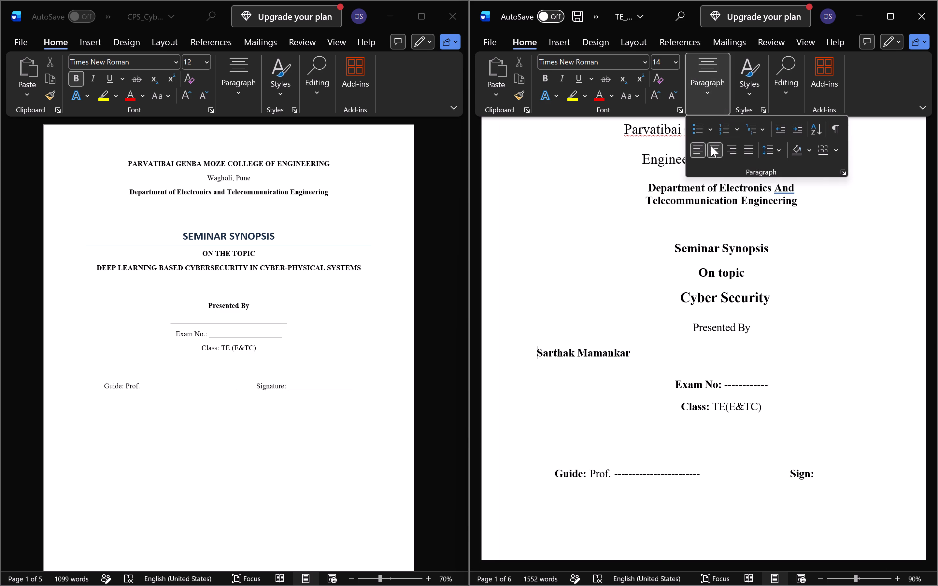
# Fine-tune the student's name under "Presented By" with leading spaces at 50% zoom, and save the format document.
pyautogui.scroll(3, 802, 347)
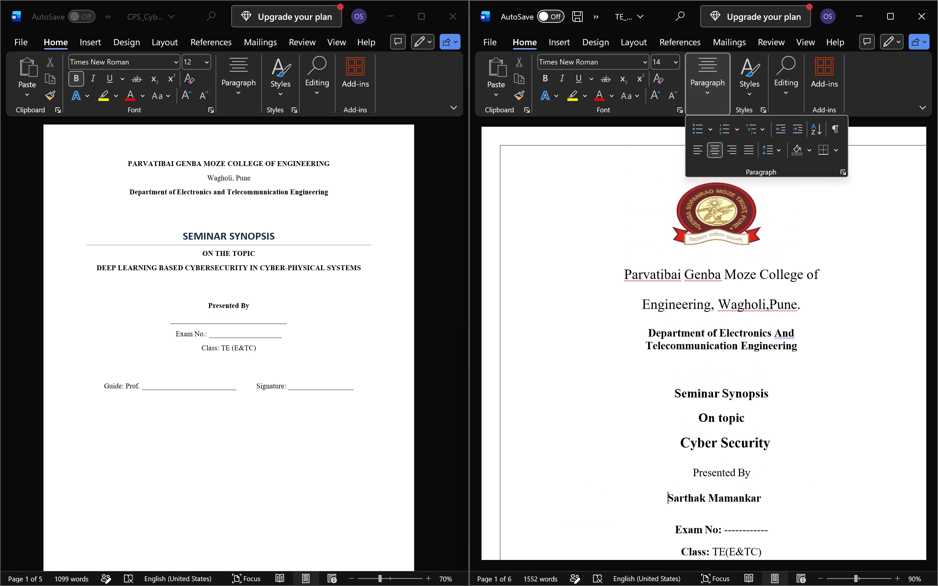
pyautogui.scroll(1, 802, 347)
pyautogui.scroll(-1, 802, 347)
pyautogui.scroll(1, 802, 347)
pyautogui.scroll(-1, 802, 347)
pyautogui.keyDown('ctrl'); pyautogui.scroll(-4, 802, 347); pyautogui.keyUp('ctrl')
pyautogui.scroll(1, 802, 347)
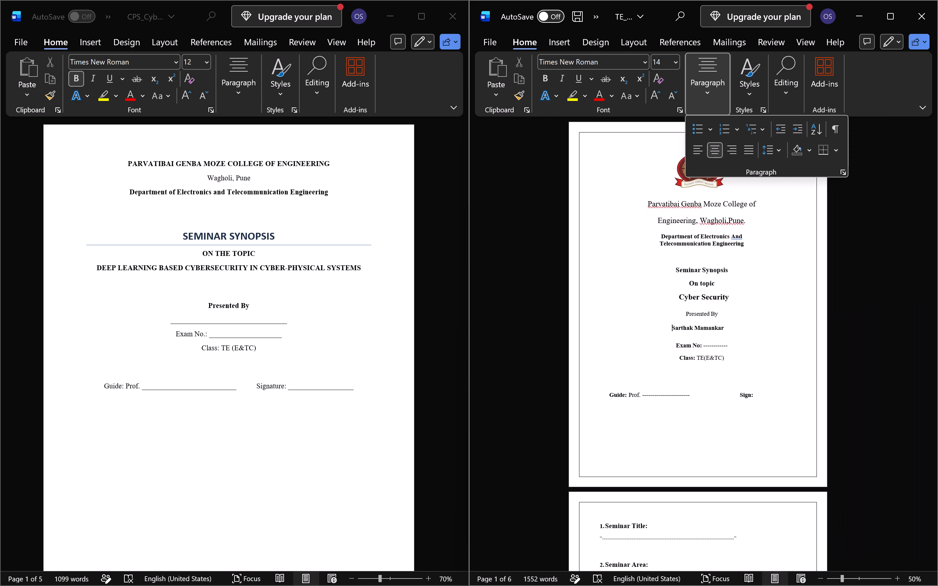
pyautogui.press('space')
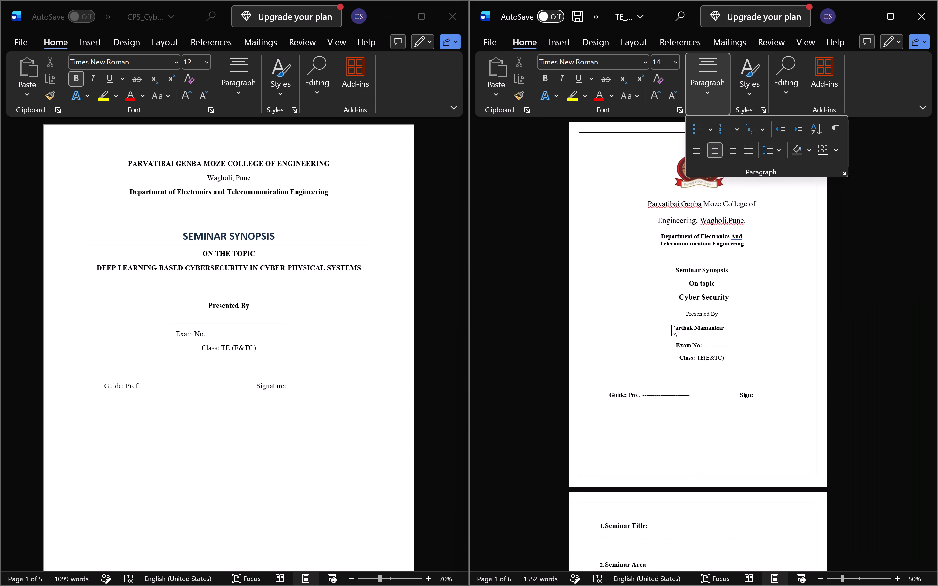
pyautogui.click(673, 328)
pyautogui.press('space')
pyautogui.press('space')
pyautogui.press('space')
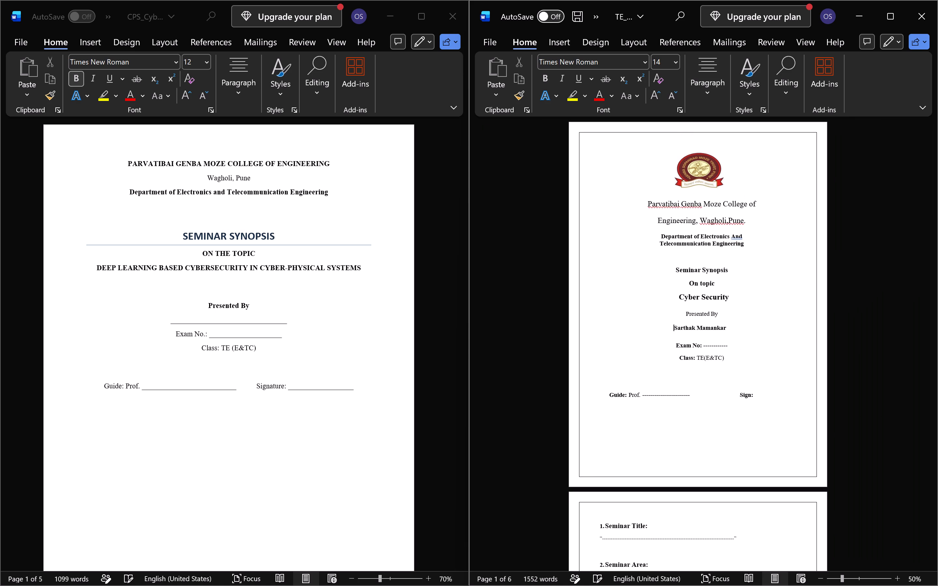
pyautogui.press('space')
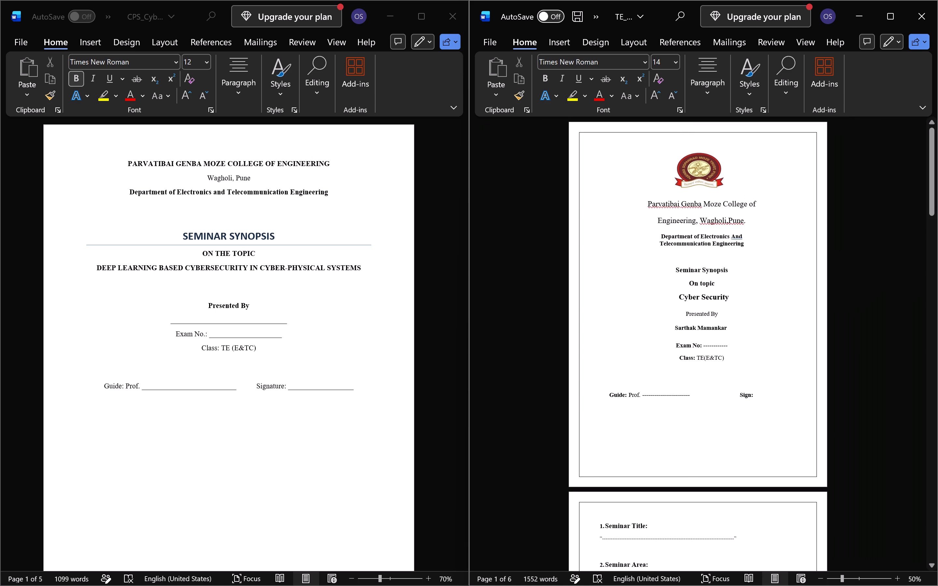
pyautogui.hotkey('ctrl', 's')
# Replace the dashes after "Guide: Prof." on the format document's cover page with the guide's name, keeping a space after "Prof.".
pyautogui.scroll(-1, 775, 388)
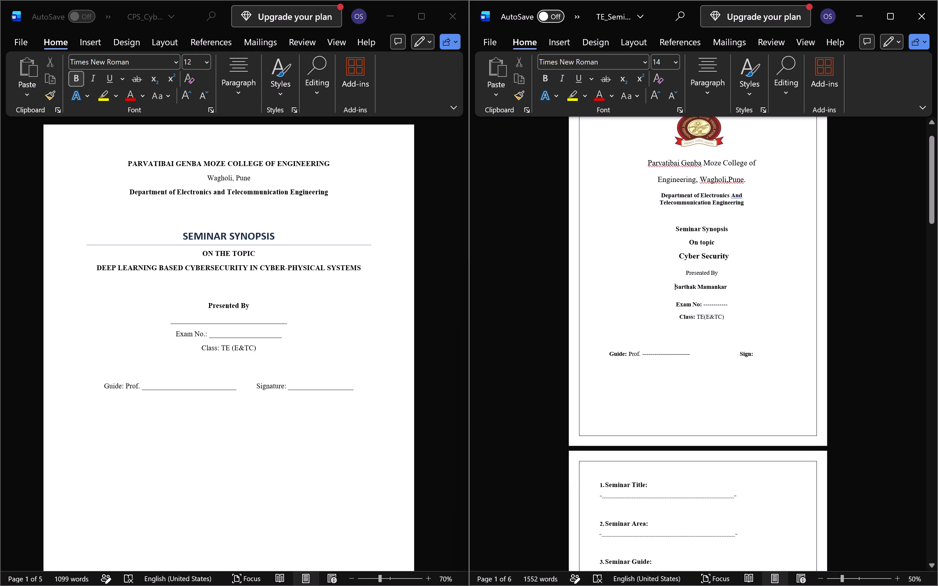
pyautogui.click(688, 356)
pyautogui.press('Right')
pyautogui.press('BackSpace')
pyautogui.press('BackSpace')
pyautogui.press('BackSpace')
pyautogui.press('BackSpace')
pyautogui.press('BackSpace')
pyautogui.press('BackSpace')
pyautogui.press('BackSpace')
pyautogui.press('BackSpace')
pyautogui.press('BackSpace')
pyautogui.press('BackSpace')
pyautogui.press('BackSpace')
pyautogui.press('BackSpace')
pyautogui.press('BackSpace')
pyautogui.press('BackSpace')
pyautogui.press('BackSpace')
pyautogui.press('BackSpace')
pyautogui.press('BackSpace')
pyautogui.press('BackSpace')
pyautogui.press('BackSpace')
pyautogui.press('BackSpace')
pyautogui.press('BackSpace')
pyautogui.press('BackSpace')
pyautogui.press('BackSpace')
pyautogui.press('BackSpace')
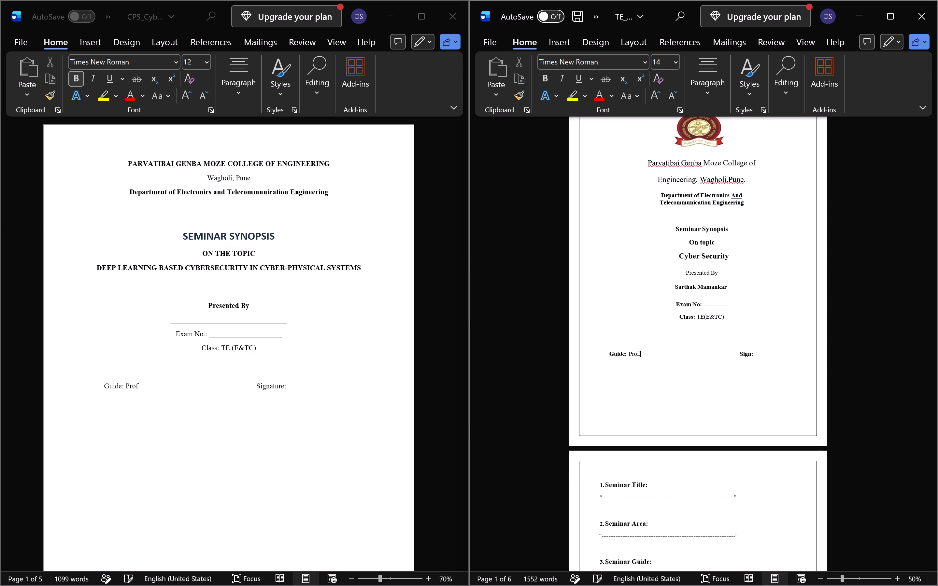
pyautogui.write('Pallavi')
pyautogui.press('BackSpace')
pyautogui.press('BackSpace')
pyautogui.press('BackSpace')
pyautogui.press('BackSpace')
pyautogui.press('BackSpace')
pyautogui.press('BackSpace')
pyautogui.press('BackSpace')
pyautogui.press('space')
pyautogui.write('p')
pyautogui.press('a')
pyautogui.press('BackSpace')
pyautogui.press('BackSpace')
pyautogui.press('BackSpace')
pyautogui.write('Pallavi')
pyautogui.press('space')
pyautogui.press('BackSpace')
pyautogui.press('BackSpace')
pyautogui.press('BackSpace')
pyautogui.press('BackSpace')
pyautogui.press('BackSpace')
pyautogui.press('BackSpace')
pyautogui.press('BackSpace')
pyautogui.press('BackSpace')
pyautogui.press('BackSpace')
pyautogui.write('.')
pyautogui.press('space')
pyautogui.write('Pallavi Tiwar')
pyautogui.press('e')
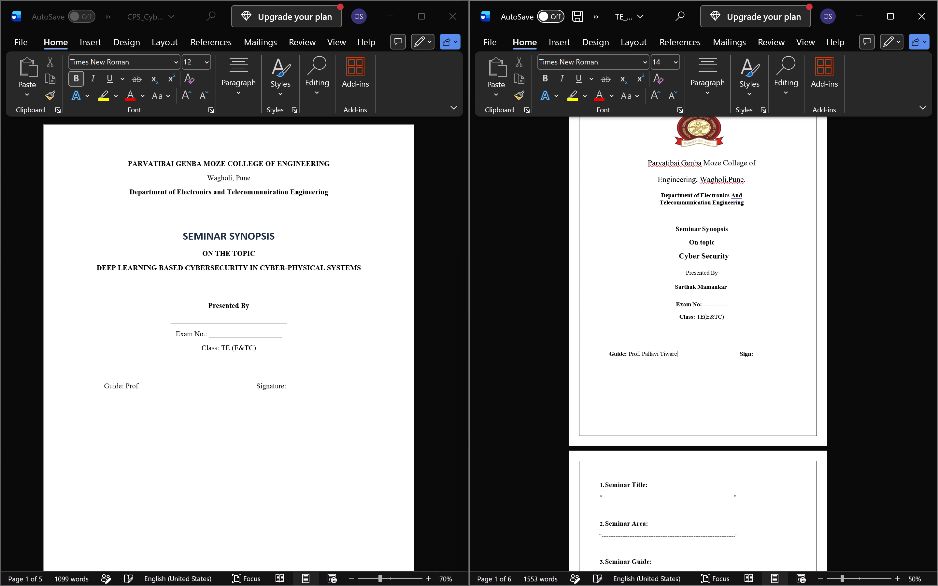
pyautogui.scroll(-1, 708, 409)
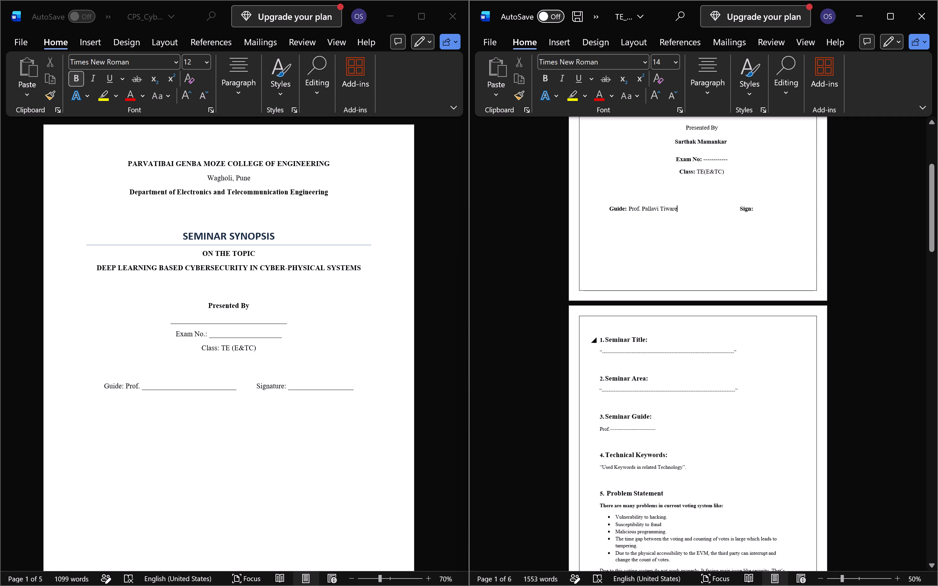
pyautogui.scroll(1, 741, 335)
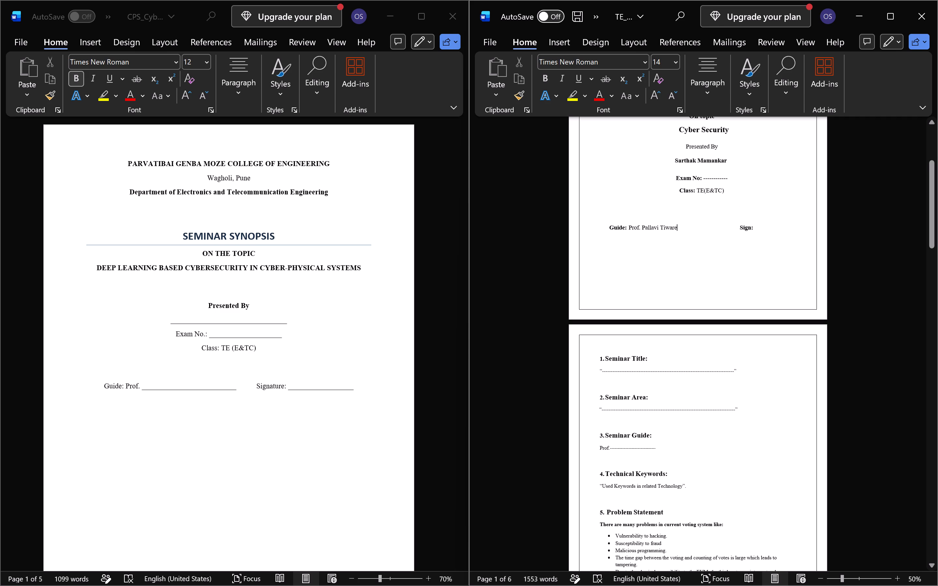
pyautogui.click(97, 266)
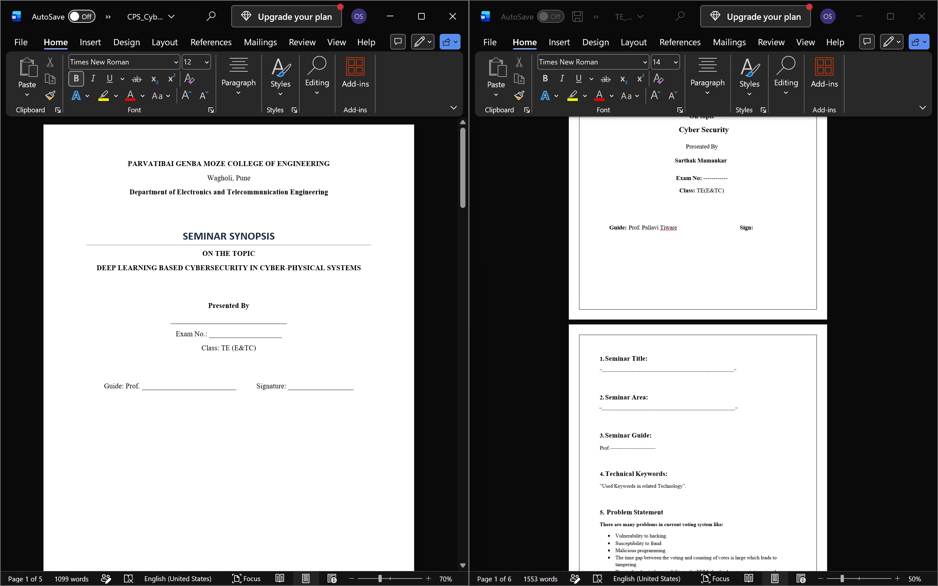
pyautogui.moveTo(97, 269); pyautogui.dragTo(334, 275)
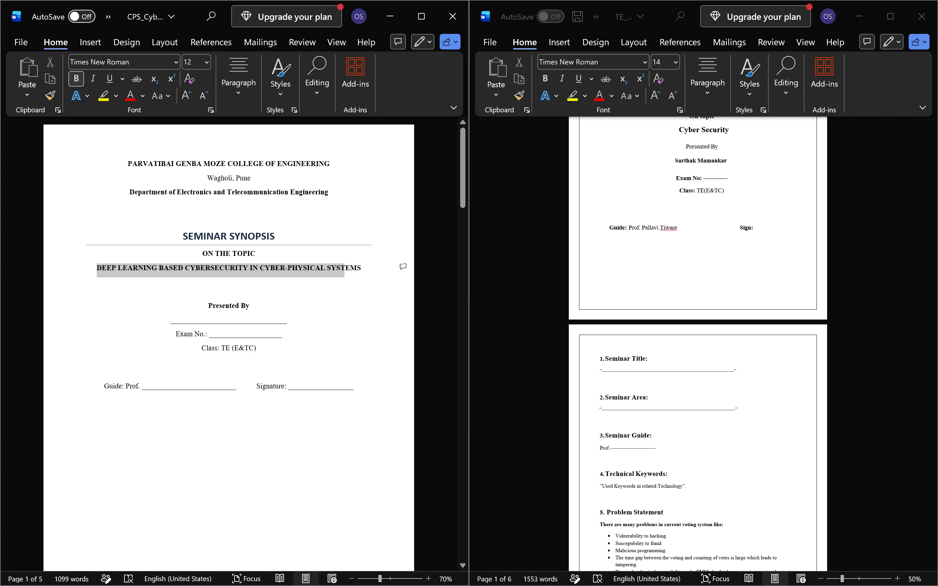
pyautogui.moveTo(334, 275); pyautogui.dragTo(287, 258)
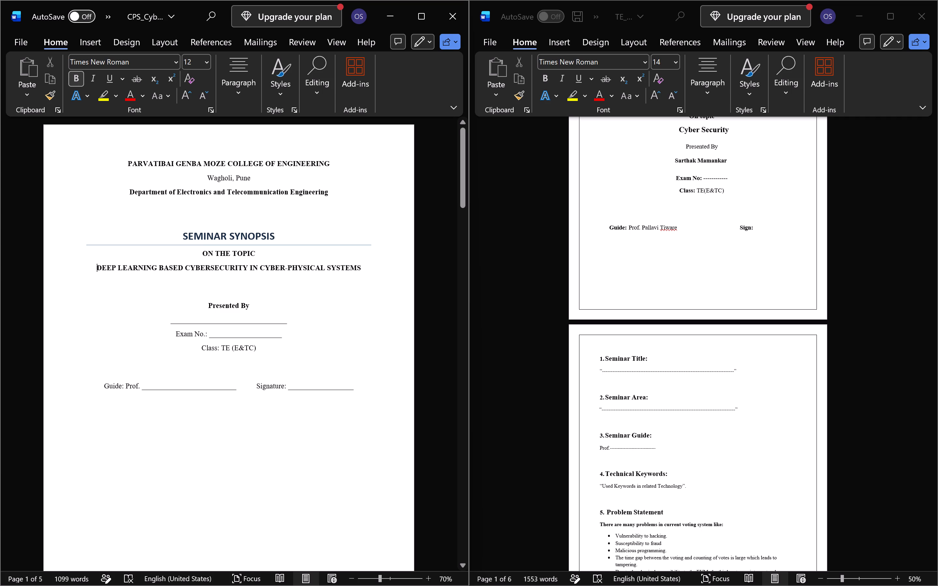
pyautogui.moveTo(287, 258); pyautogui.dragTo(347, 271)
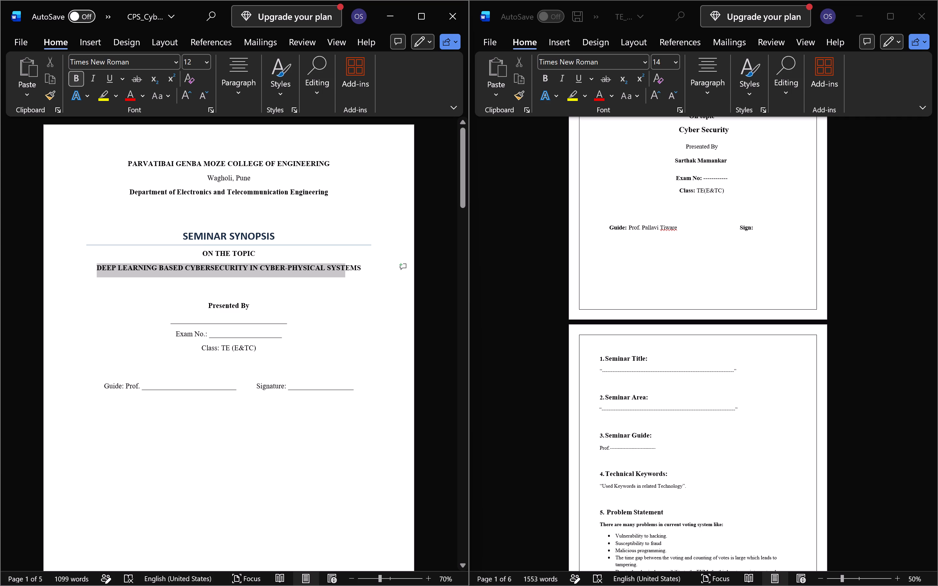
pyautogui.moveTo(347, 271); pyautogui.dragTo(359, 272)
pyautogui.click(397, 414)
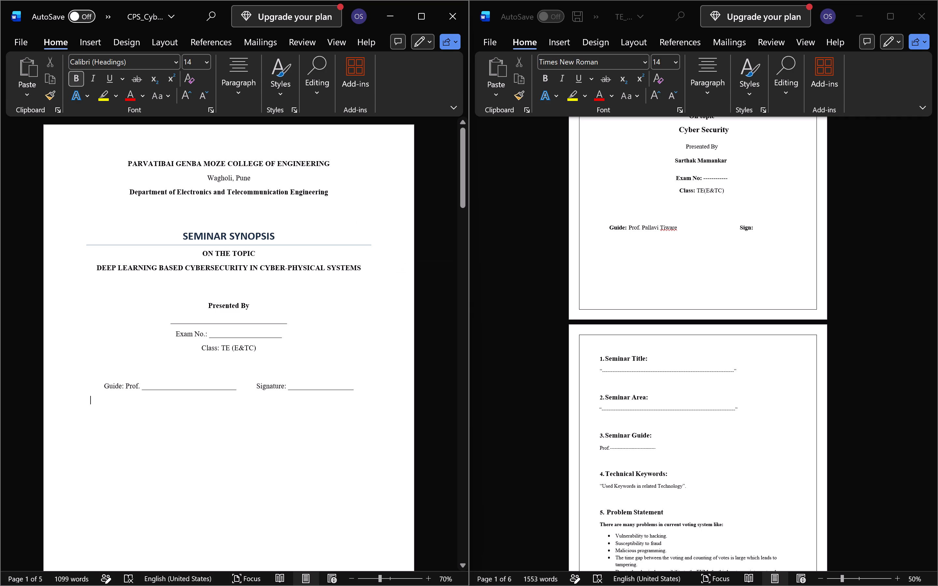
# Delete the last dash of the placeholder line under "1. Seminar Title:" in the format document.
pyautogui.scroll(-1, 397, 414)
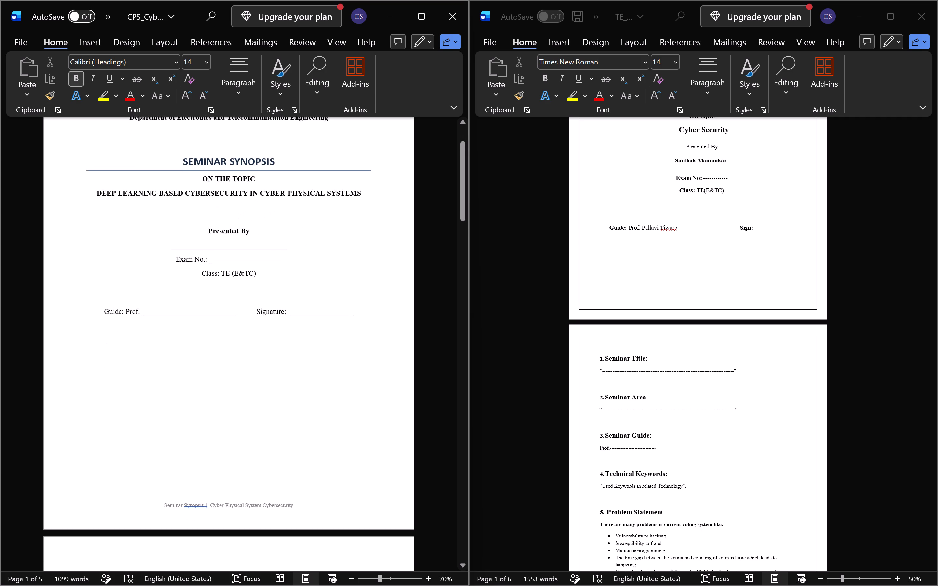
pyautogui.scroll(-1, 397, 414)
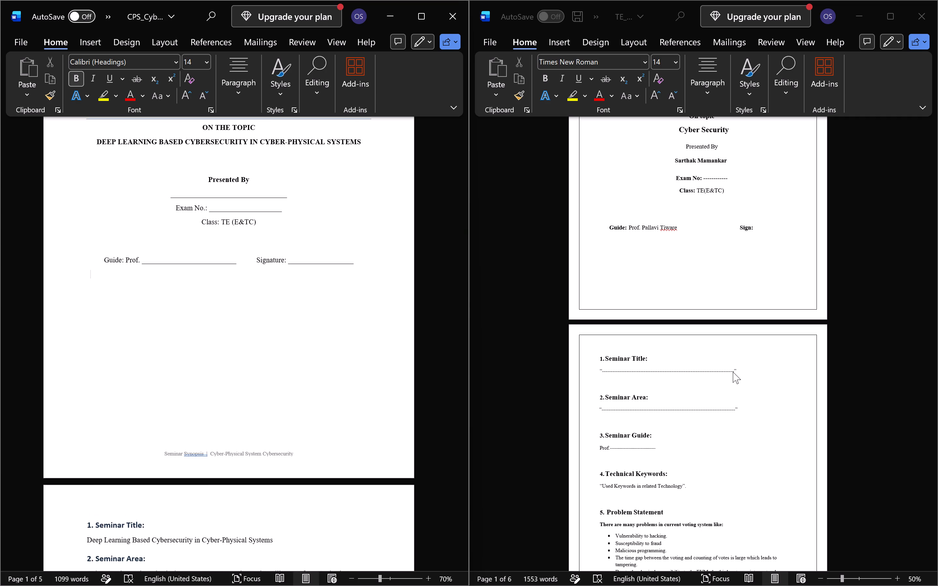
pyautogui.click(733, 372)
pyautogui.click(733, 373)
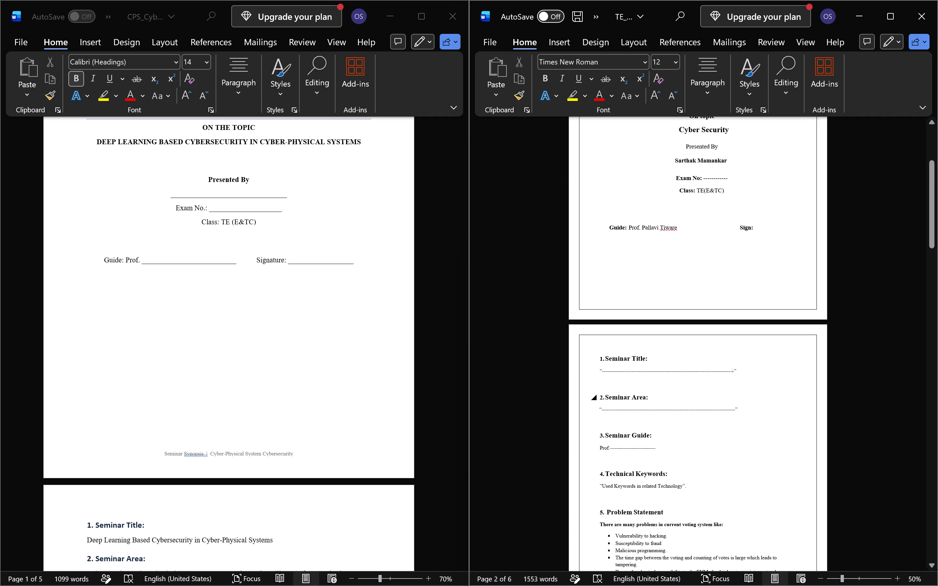
pyautogui.press('Right')
pyautogui.press('BackSpace')
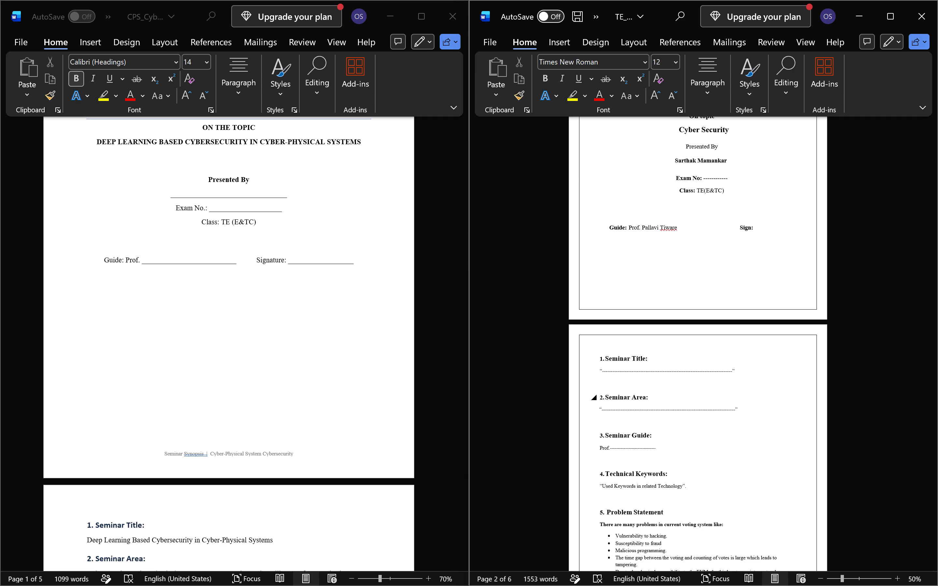
# Copy the topic title "DEEP LEARNING BASED CYBERSECURITY IN CYBER-PHYSICAL SYSTEMS" from the cover page of the ChatGPT-generated synopsis.
pyautogui.scroll(1, 263, 215)
pyautogui.moveTo(92, 216); pyautogui.dragTo(110, 219)
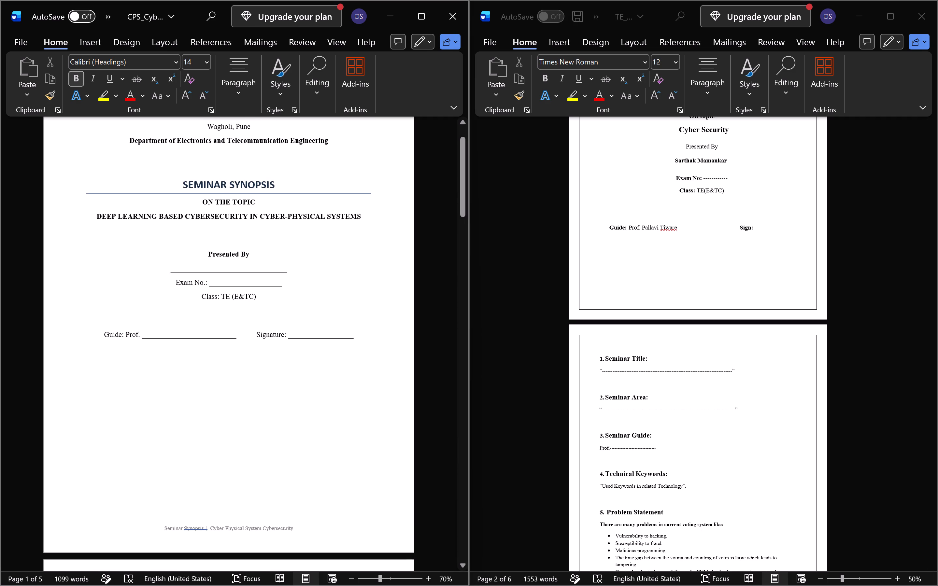
pyautogui.moveTo(93, 218); pyautogui.dragTo(349, 210)
pyautogui.moveTo(349, 210); pyautogui.dragTo(360, 218)
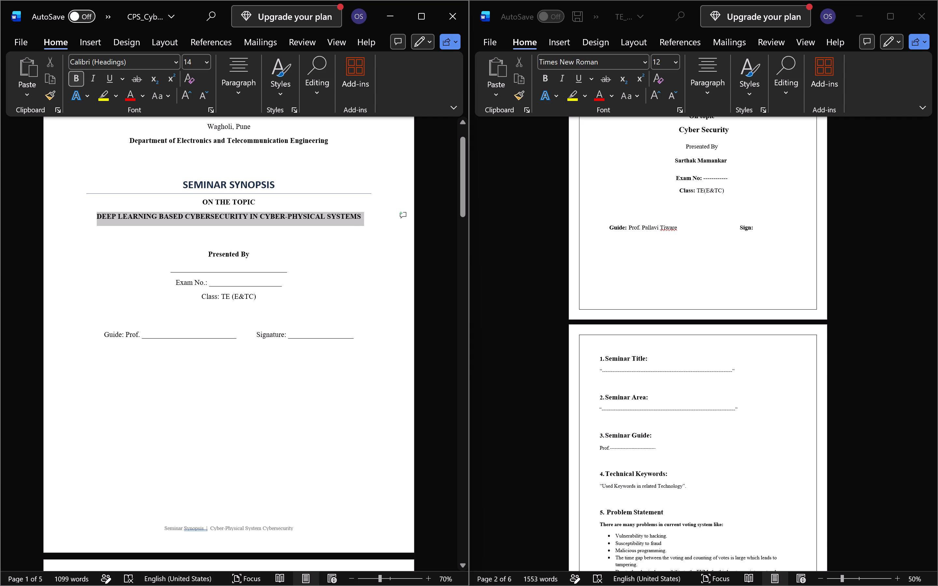
pyautogui.moveTo(360, 218); pyautogui.dragTo(360, 217)
pyautogui.hotkey('ctrl', 'c')
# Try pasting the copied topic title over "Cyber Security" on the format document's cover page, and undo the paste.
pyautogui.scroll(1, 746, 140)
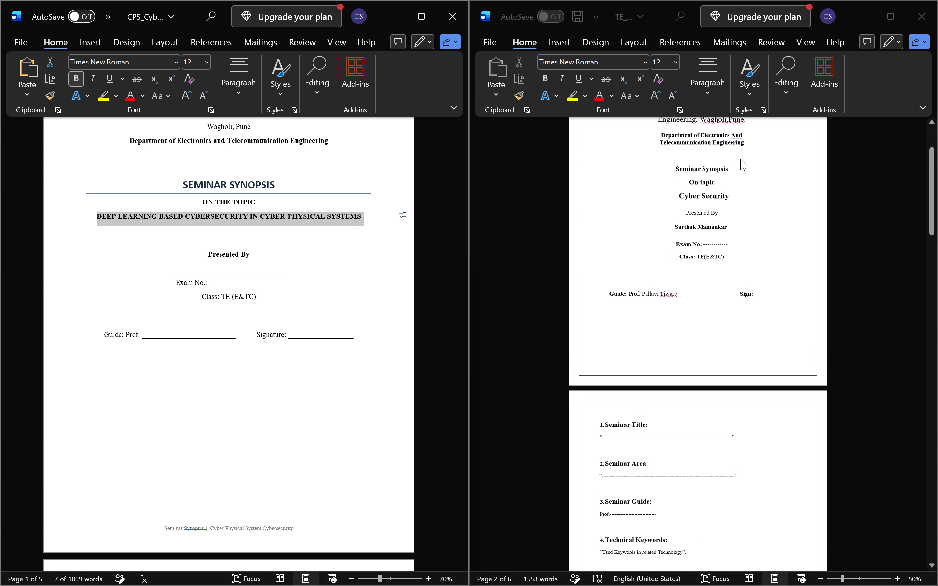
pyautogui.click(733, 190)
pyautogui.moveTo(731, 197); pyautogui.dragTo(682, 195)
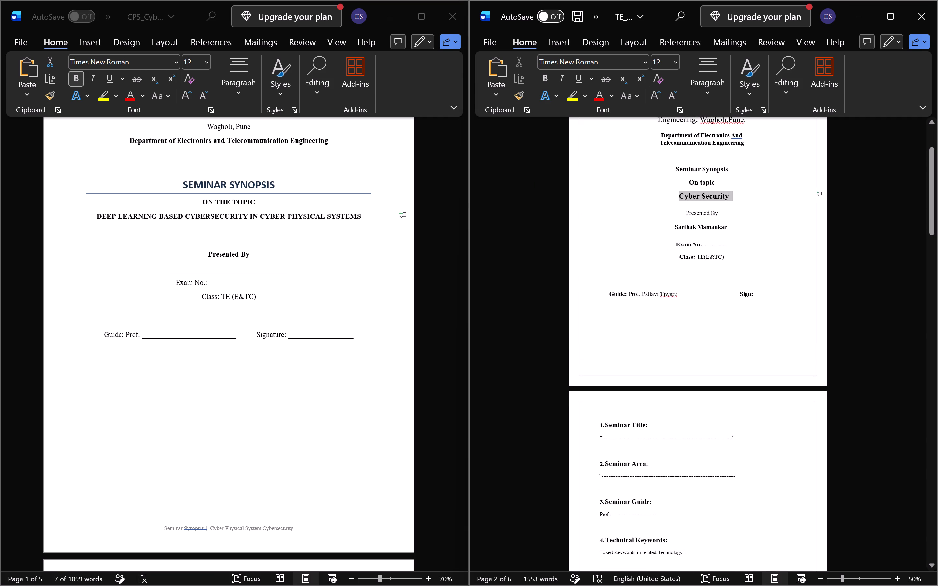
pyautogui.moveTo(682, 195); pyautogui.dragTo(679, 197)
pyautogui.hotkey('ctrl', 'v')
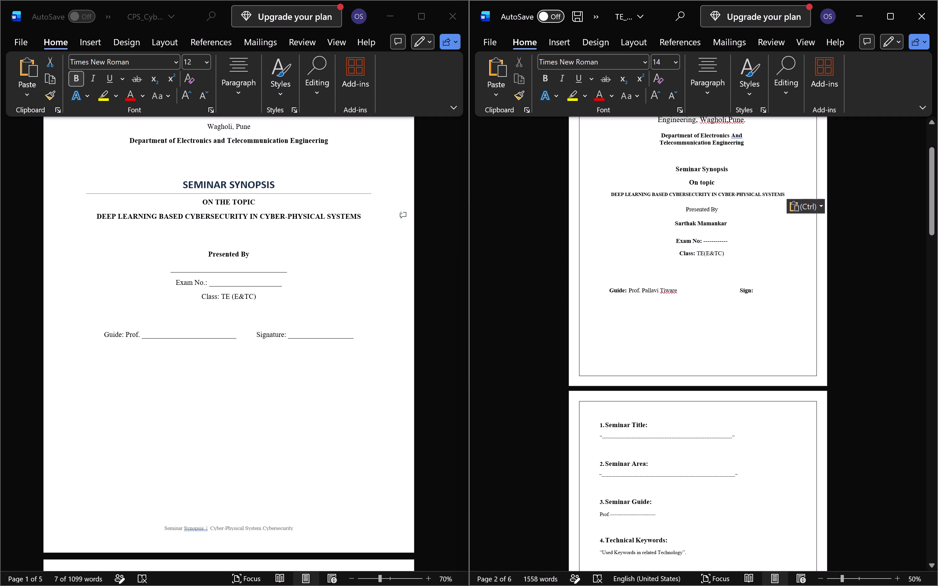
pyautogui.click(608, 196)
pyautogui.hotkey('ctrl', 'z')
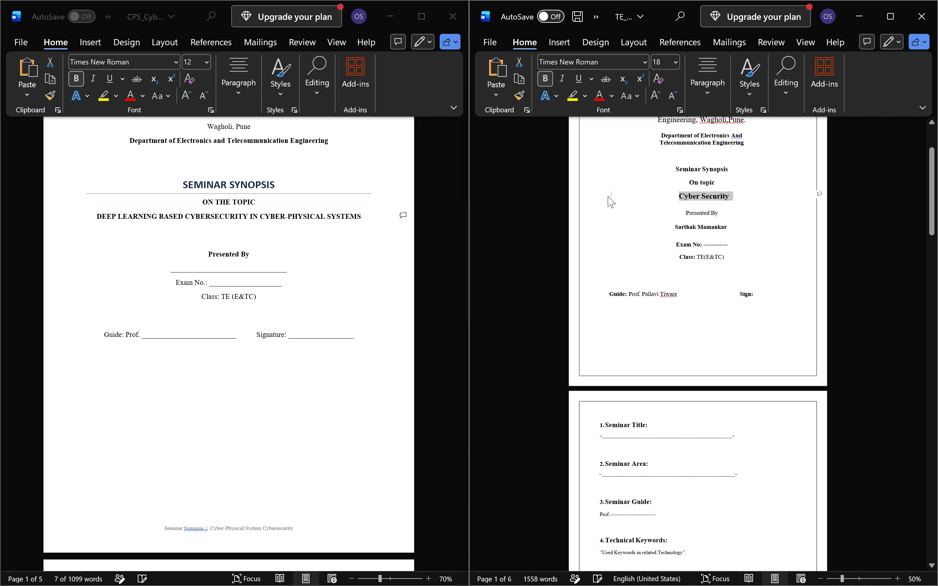
# Replace "Cyber Security" under "On topic" on the format document's cover page with the copied topic title.
pyautogui.click(737, 197)
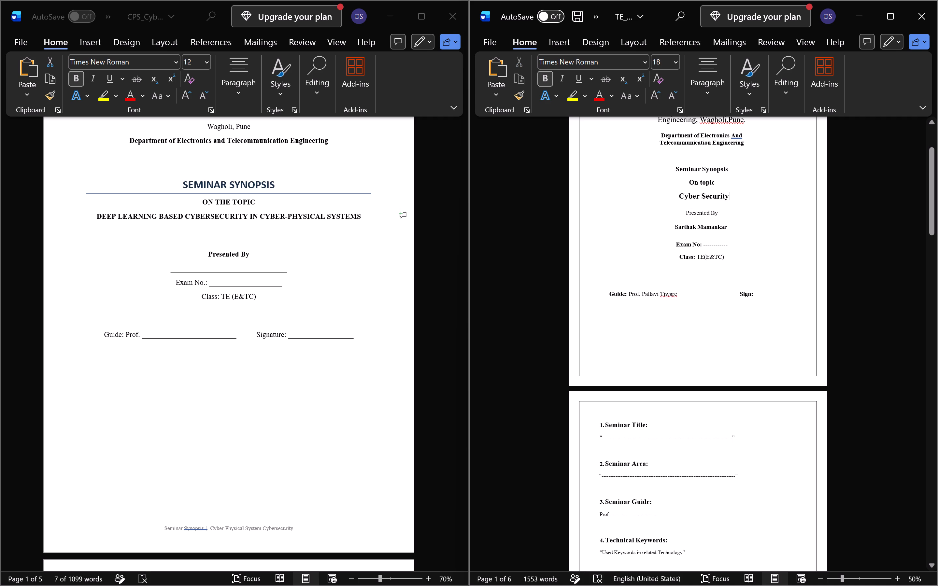
pyautogui.click(733, 198)
pyautogui.moveTo(733, 198); pyautogui.dragTo(675, 199)
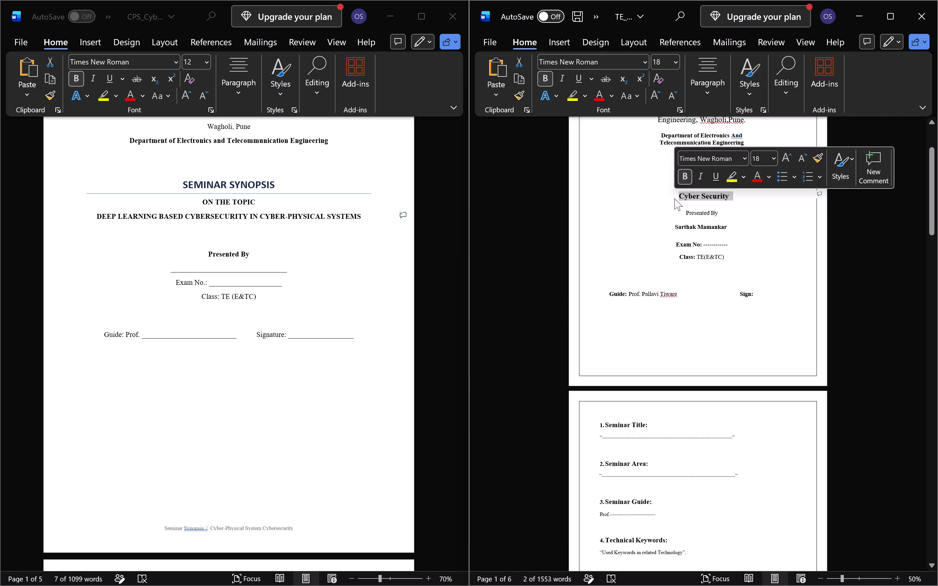
pyautogui.hotkey('ctrl', 'v')
# Set the font size of the pasted topic title on the cover page to 18 and save the format document.
pyautogui.moveTo(607, 195); pyautogui.dragTo(786, 191)
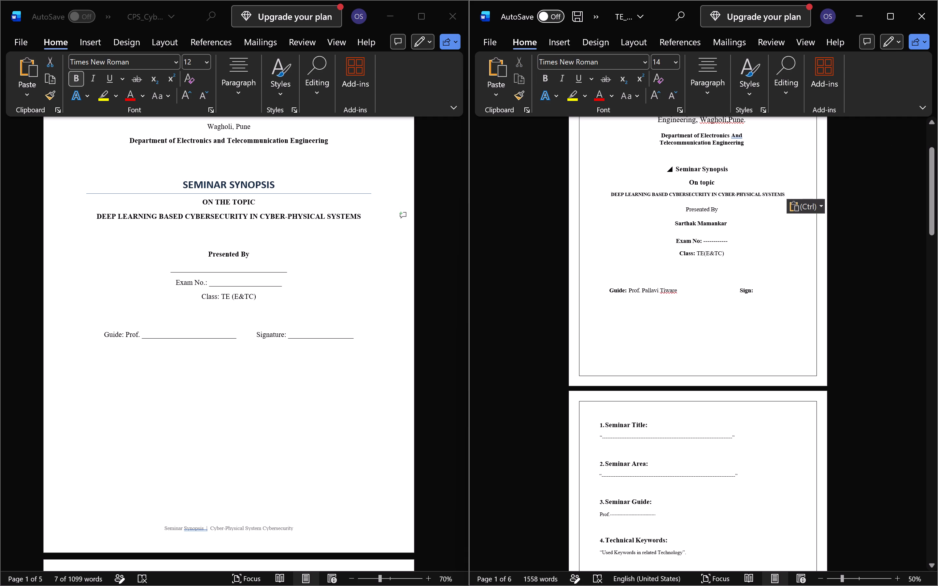
pyautogui.moveTo(786, 191); pyautogui.dragTo(786, 194)
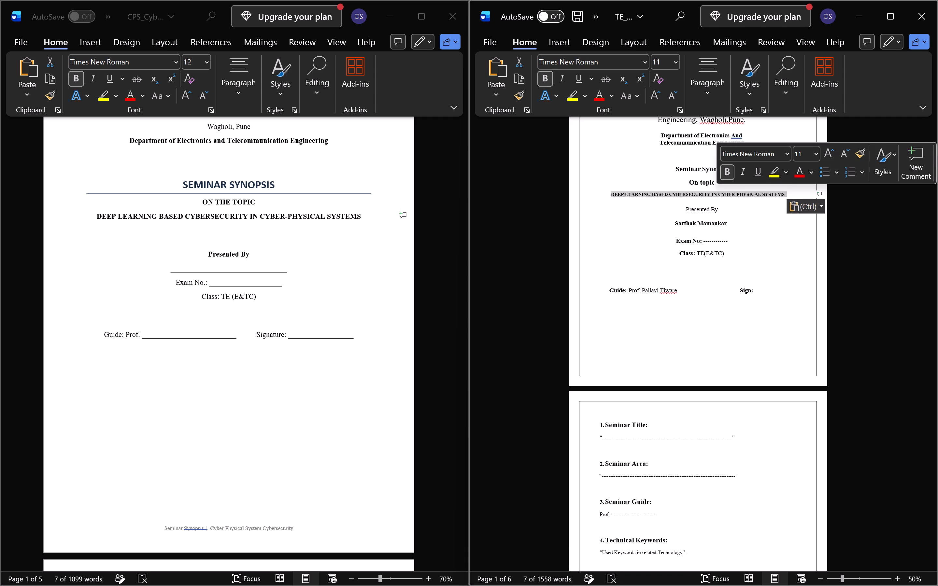
pyautogui.click(802, 152)
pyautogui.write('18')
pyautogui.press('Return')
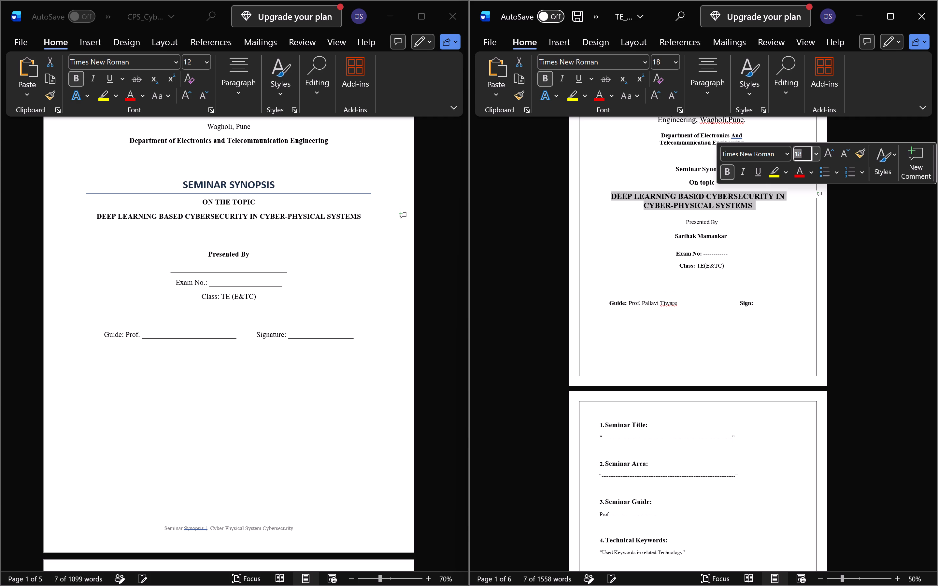
pyautogui.click(769, 285)
pyautogui.scroll(1, 769, 285)
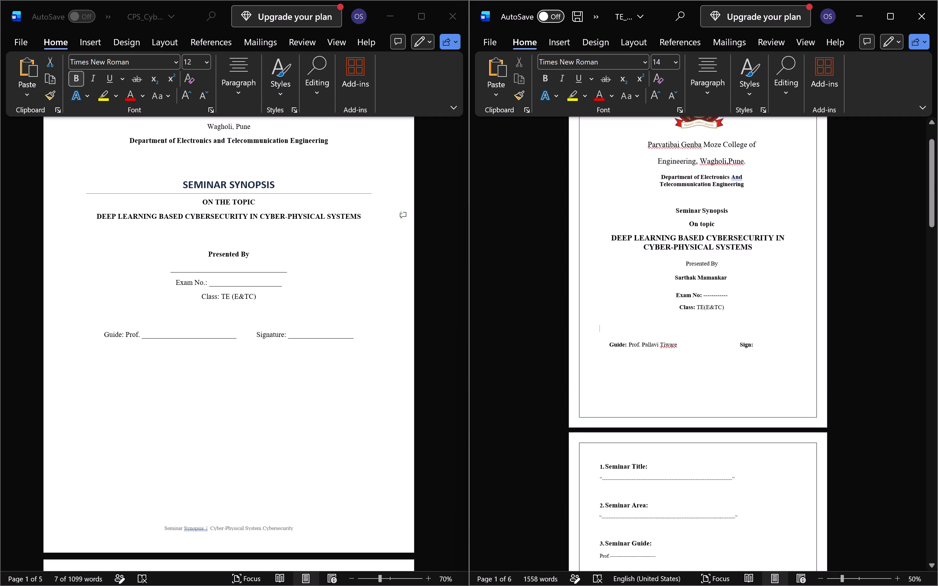
pyautogui.scroll(1, 769, 285)
pyautogui.hotkey('ctrl', 's')
# Copy the text "Deep Learning Based Cybersecurity in Cyber-Physical Systems" under "1. Seminar Title:" in the ChatGPT-generated synopsis.
pyautogui.scroll(-1, 769, 285)
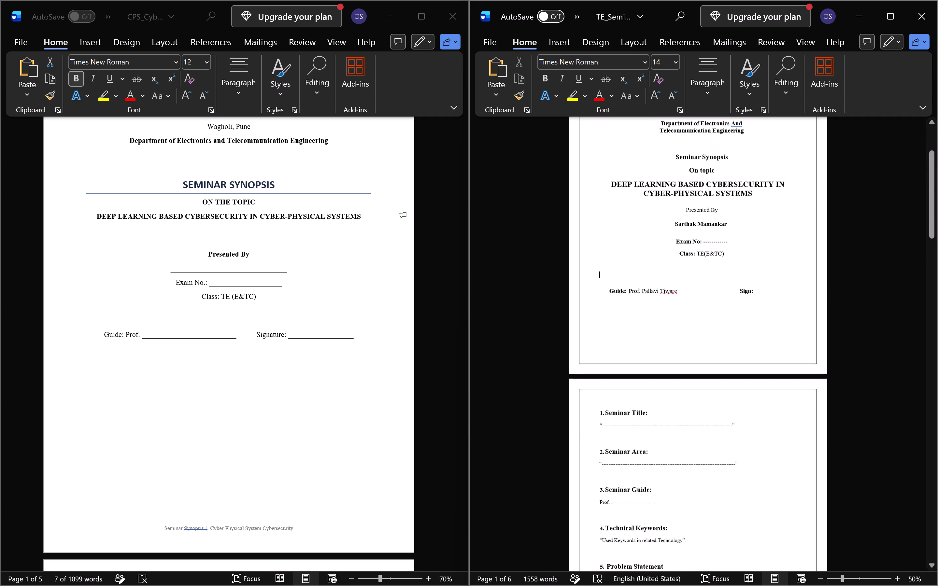
pyautogui.scroll(-2, 769, 285)
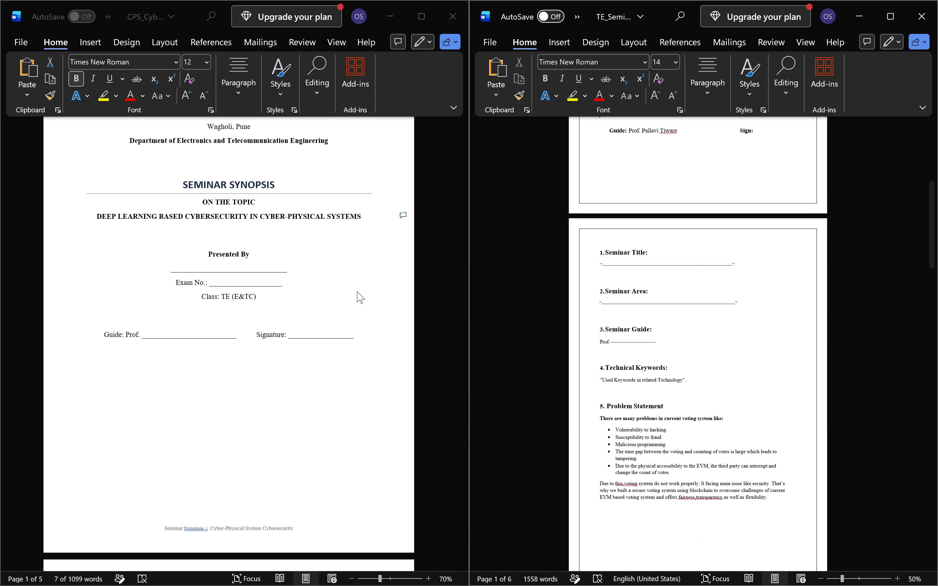
pyautogui.scroll(-2, 357, 291)
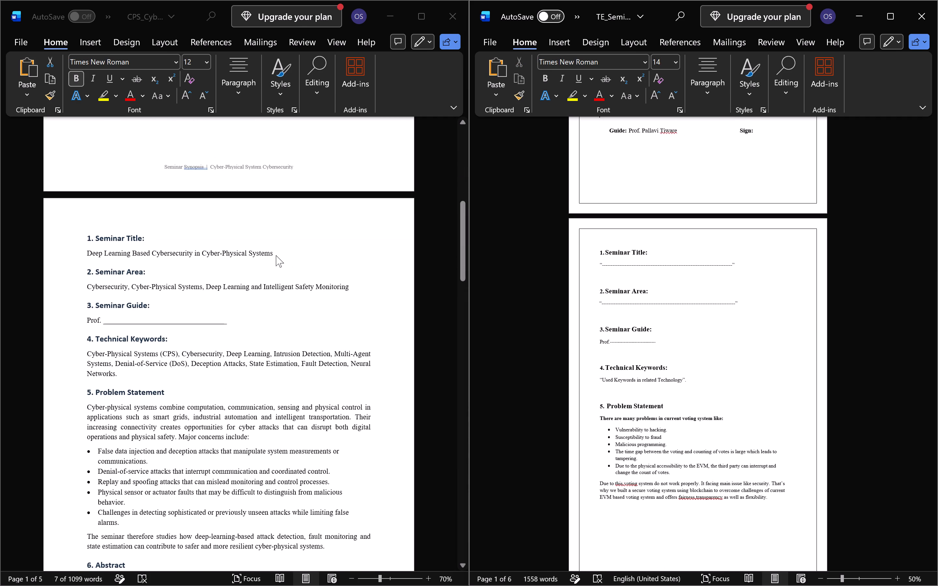
pyautogui.click(276, 255)
pyautogui.moveTo(281, 253); pyautogui.dragTo(84, 253)
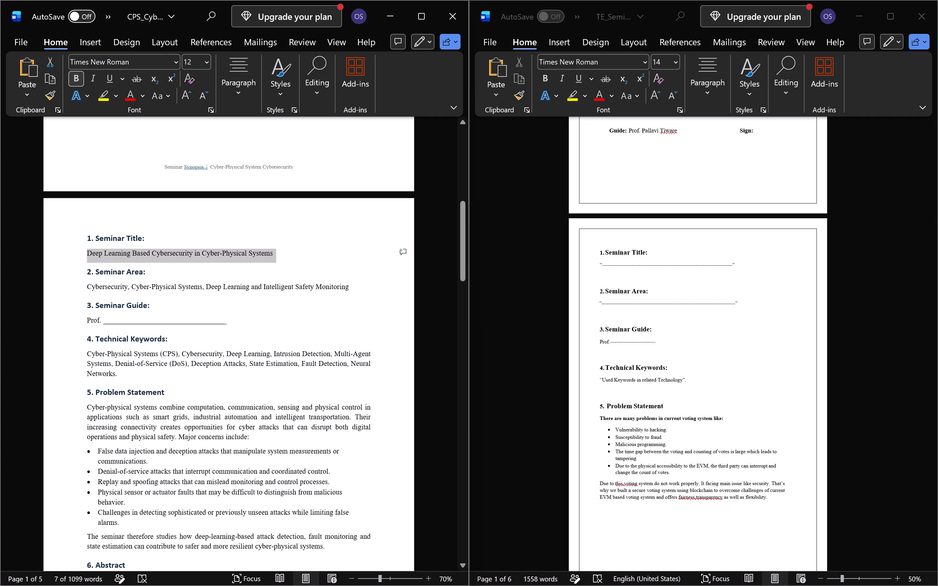
pyautogui.moveTo(84, 253); pyautogui.dragTo(83, 253)
pyautogui.hotkey('ctrl', 'c')
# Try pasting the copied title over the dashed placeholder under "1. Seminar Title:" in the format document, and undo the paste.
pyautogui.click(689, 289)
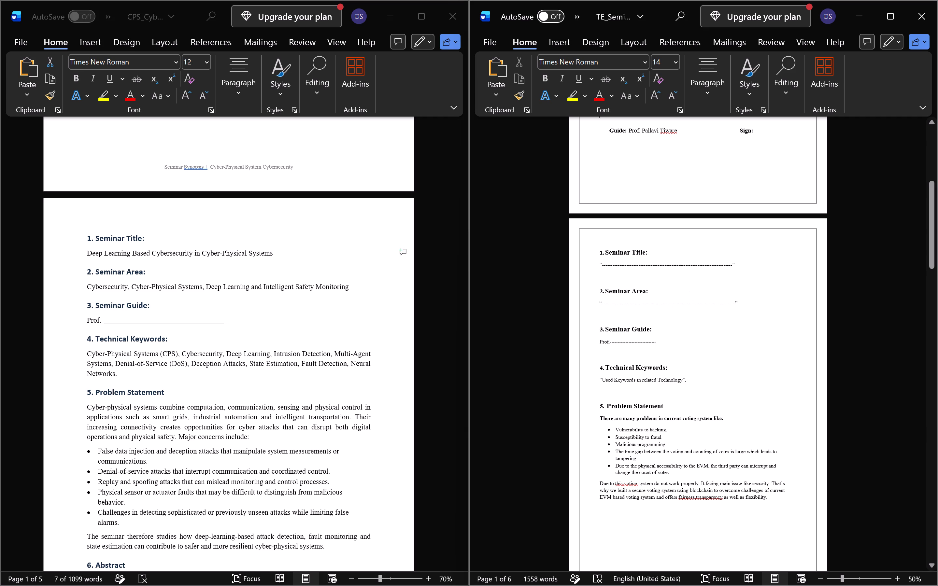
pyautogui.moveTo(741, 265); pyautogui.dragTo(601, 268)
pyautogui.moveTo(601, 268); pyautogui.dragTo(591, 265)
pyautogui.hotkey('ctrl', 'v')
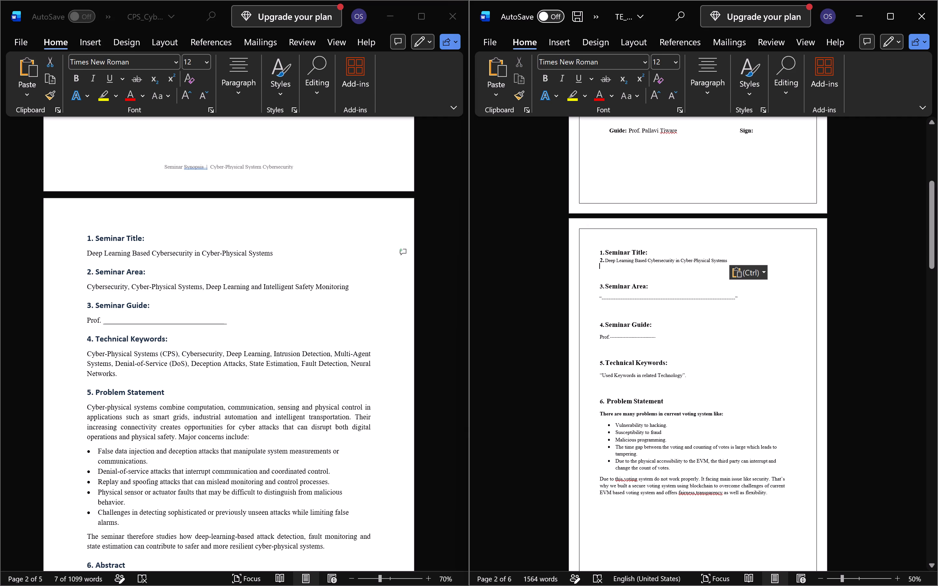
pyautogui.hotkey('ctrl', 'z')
# Delete the dashed placeholder under "1. Seminar Title:" in the format document and add an unnumbered empty line below the heading.
pyautogui.press('BackSpace')
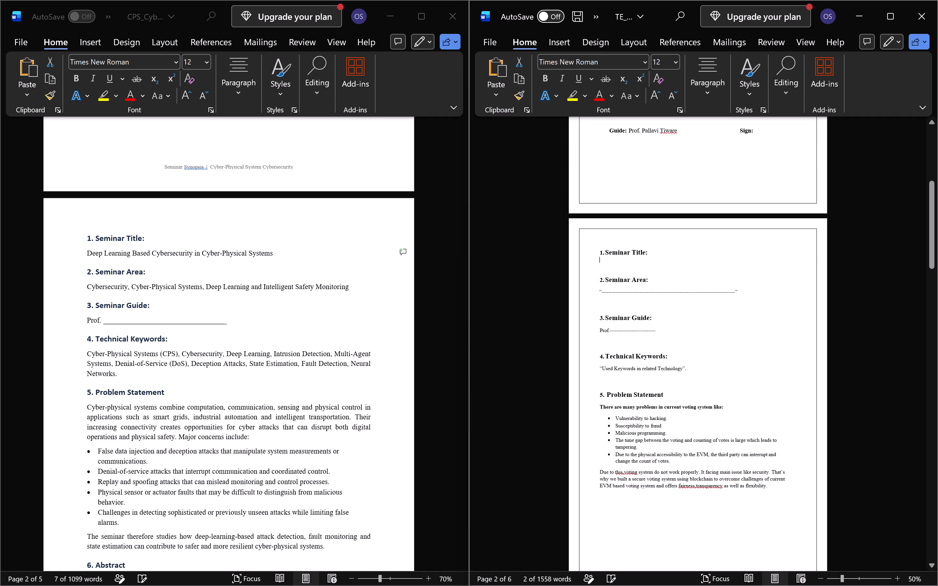
pyautogui.press('Return')
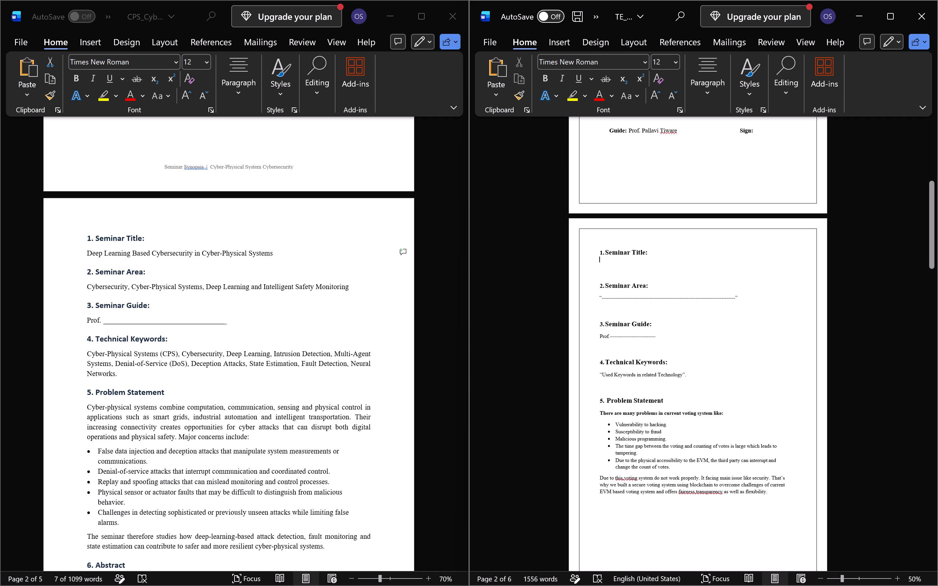
pyautogui.press('BackSpace')
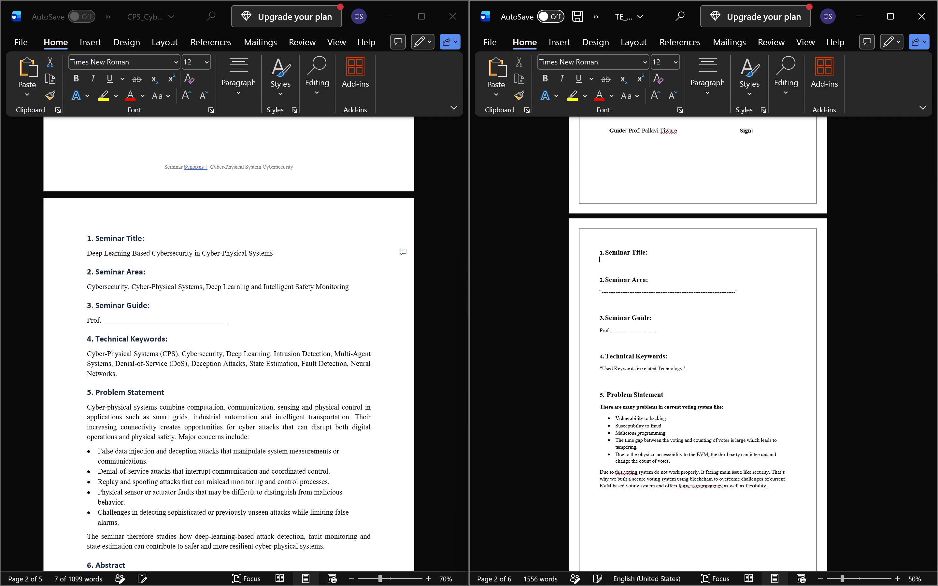
pyautogui.click(659, 253)
pyautogui.press('Return')
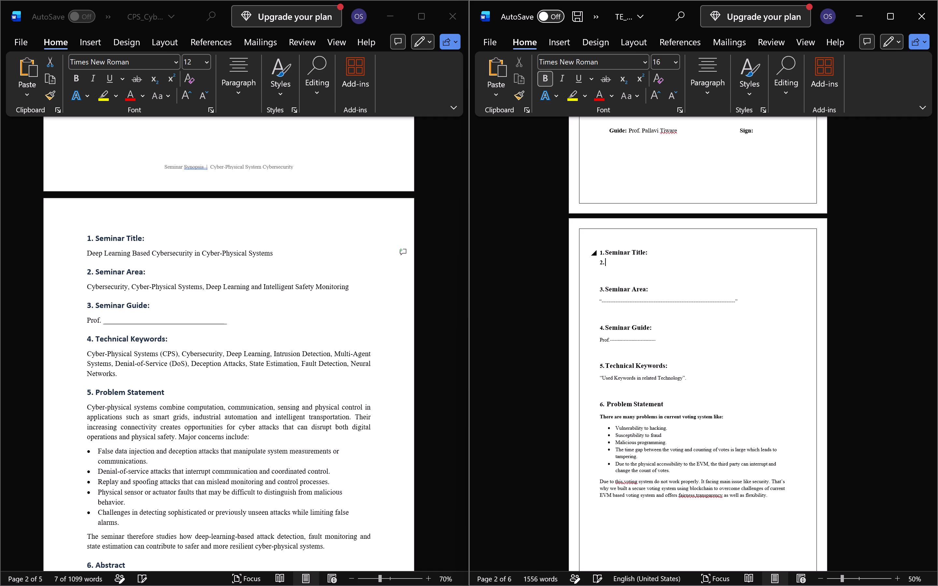
pyautogui.press('BackSpace')
pyautogui.press('BackSpace')
# Paste the copied title as non-bold text under "1. Seminar Title:" in the format document, keeping one blank line below the heading.
pyautogui.hotkey('ctrl', 'v')
pyautogui.hotkey('ctrl', 'z')
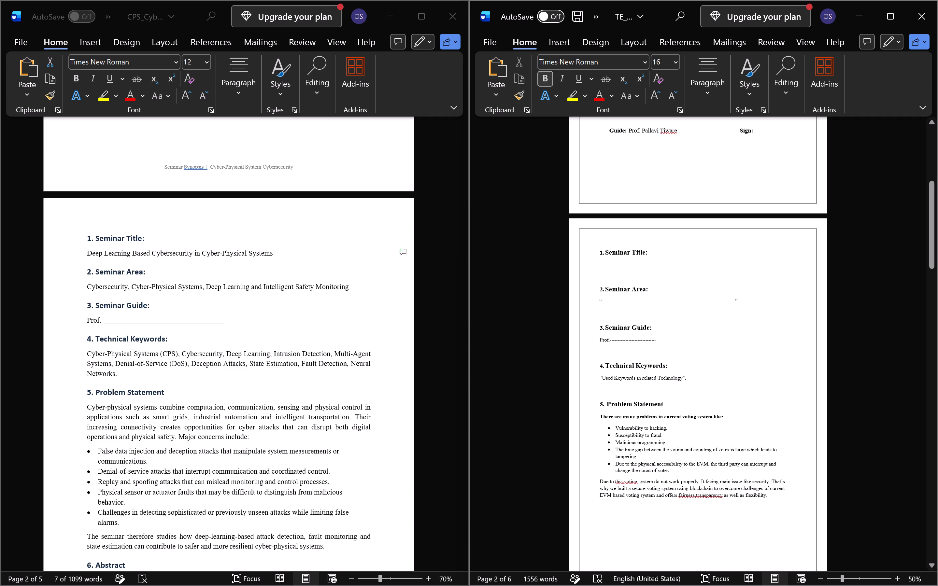
pyautogui.click(545, 80)
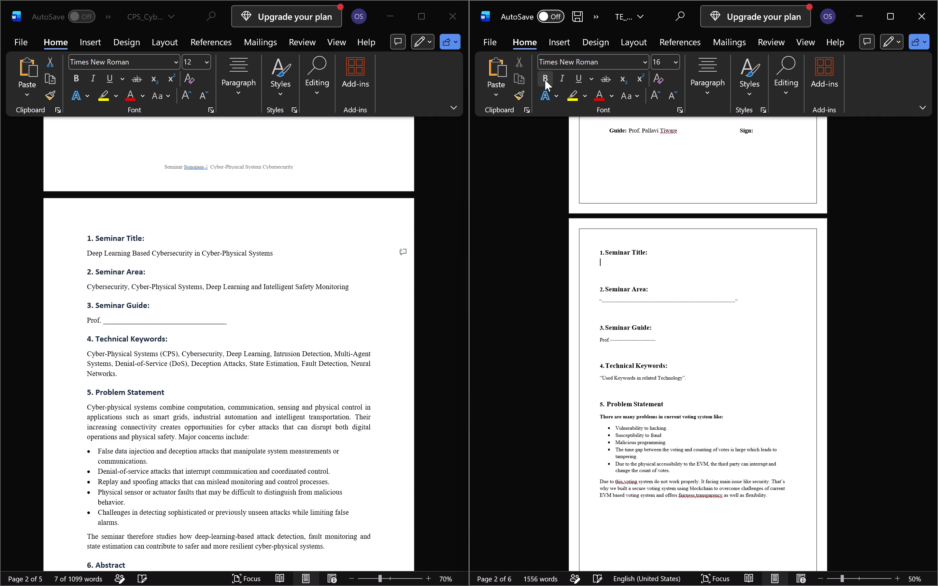
pyautogui.press('Return')
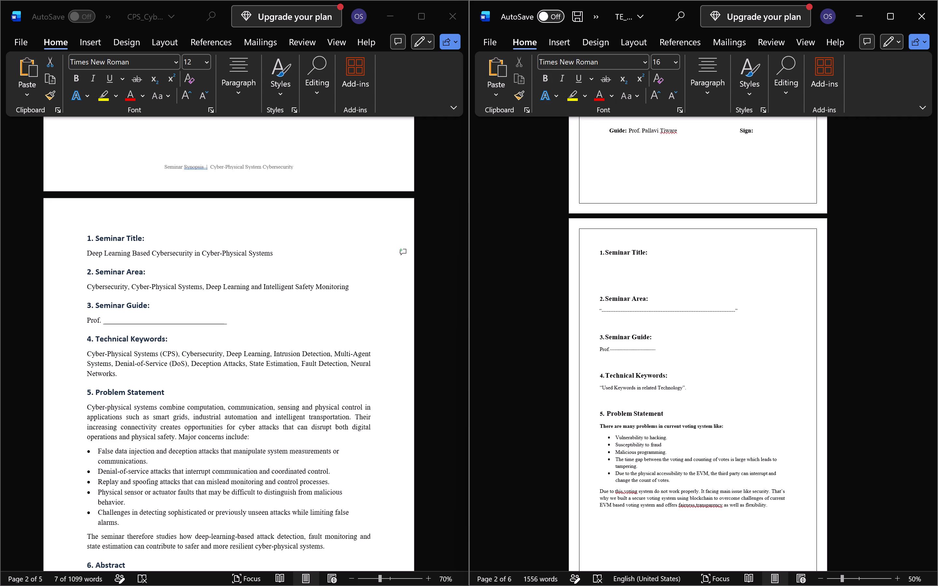
pyautogui.hotkey('ctrl', 'v')
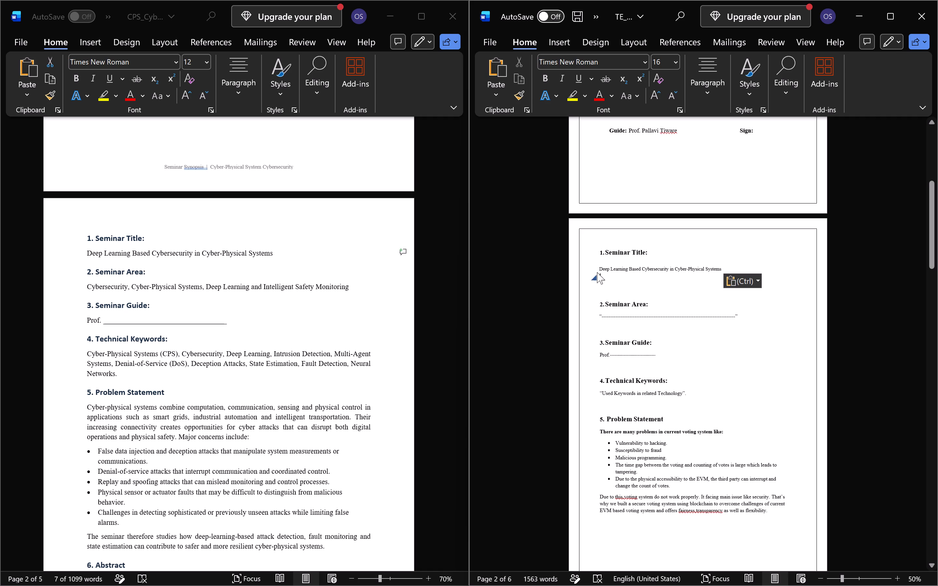
pyautogui.click(597, 271)
pyautogui.press('BackSpace')
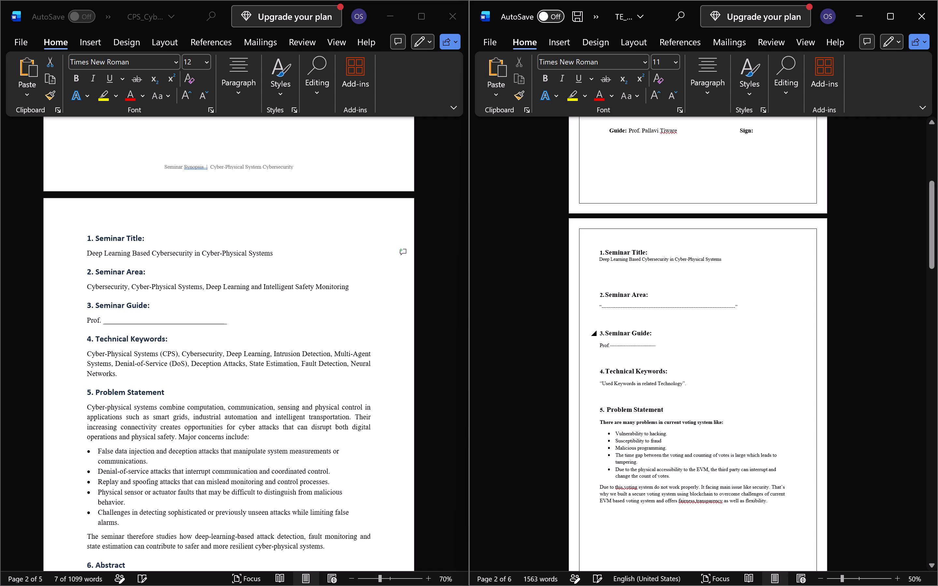
pyautogui.press('Return')
# Set the font size of the pasted title under "1. Seminar Title:" in the format document to 12.
pyautogui.keyDown('ctrl'); pyautogui.scroll(3, 723, 366); pyautogui.keyUp('ctrl')
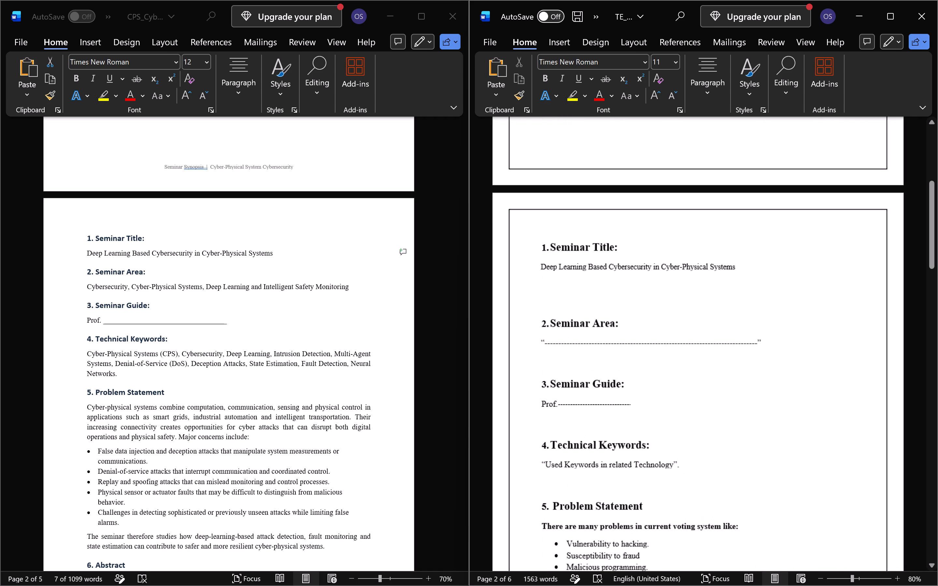
pyautogui.keyDown('ctrl'); pyautogui.scroll(1, 723, 366); pyautogui.keyUp('ctrl')
pyautogui.moveTo(741, 266); pyautogui.dragTo(543, 265)
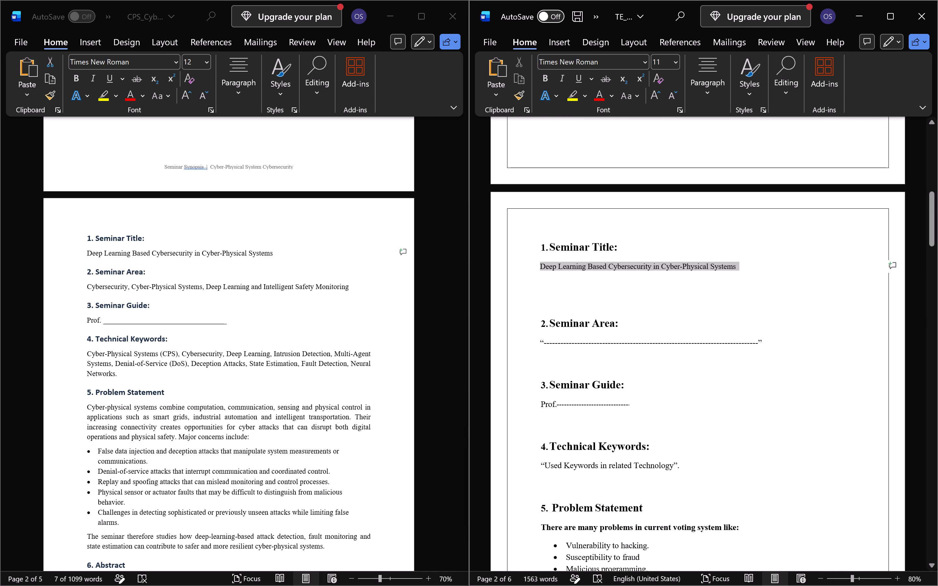
pyautogui.moveTo(543, 265); pyautogui.dragTo(542, 266)
pyautogui.click(654, 67)
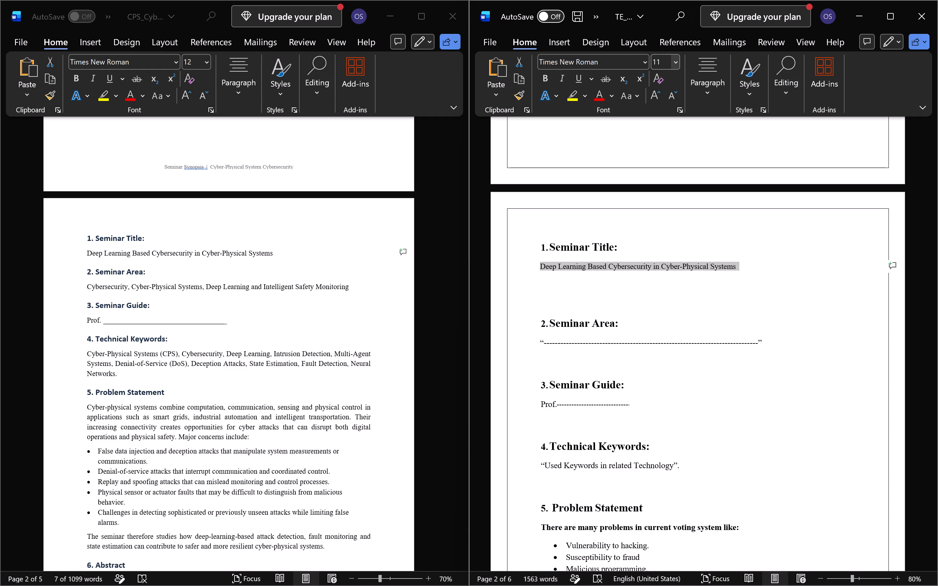
pyautogui.click(660, 63)
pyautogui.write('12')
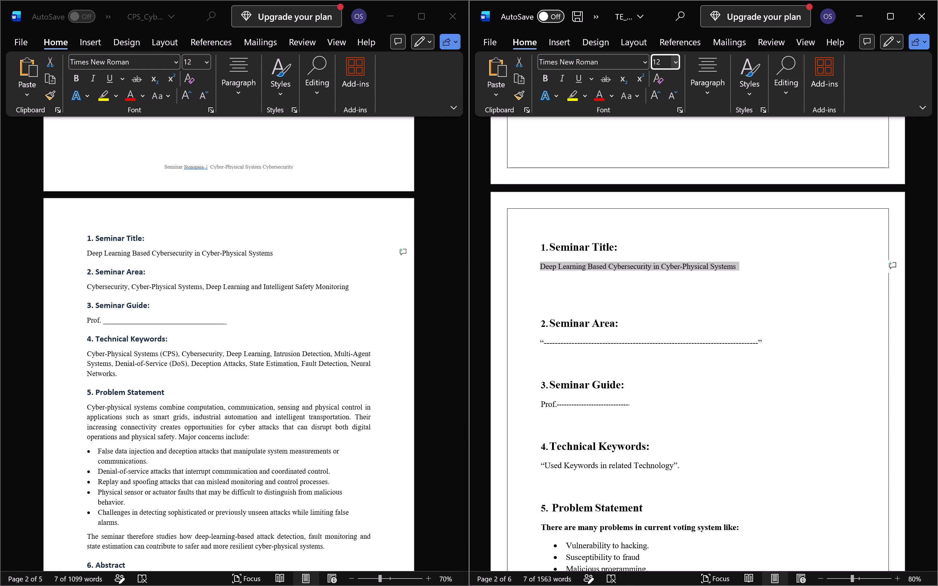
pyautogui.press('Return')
pyautogui.click(626, 343)
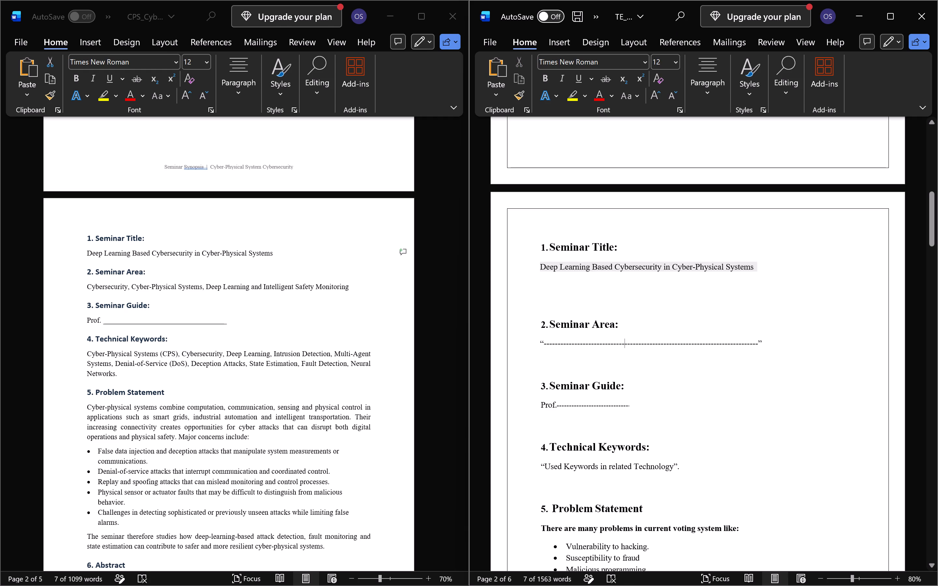
# Remove the automatic number from the "Seminar Area:" heading in the format document and reduce the blank space above it.
pyautogui.click(541, 325)
pyautogui.press('BackSpace')
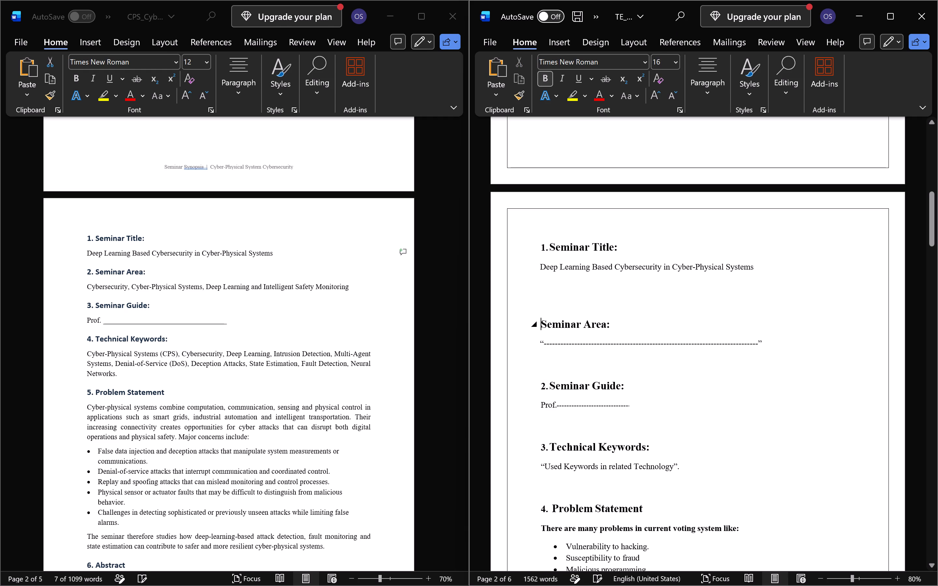
pyautogui.press('BackSpace')
pyautogui.press('BackSpace')
pyautogui.press('BackSpace')
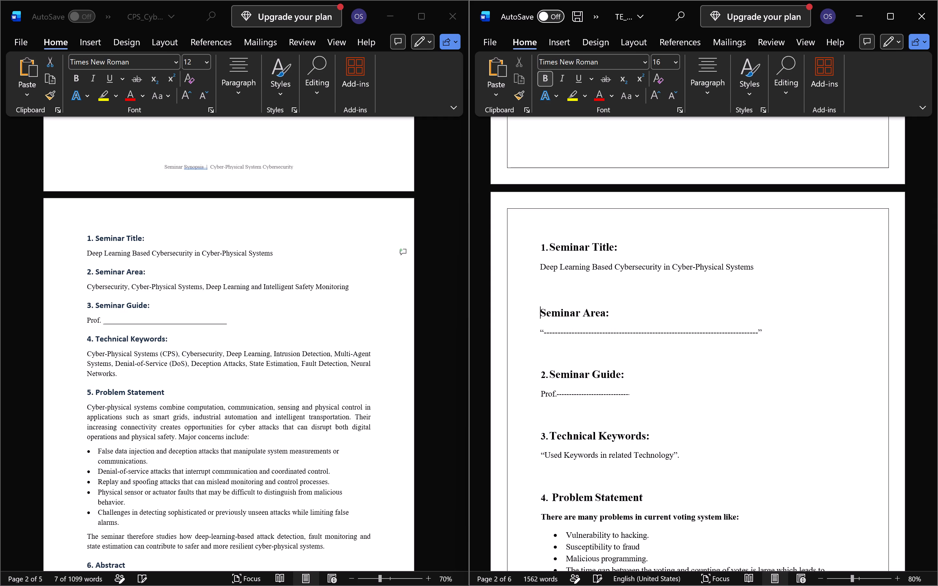
pyautogui.press('BackSpace')
pyautogui.press('BackSpace')
pyautogui.press('Return')
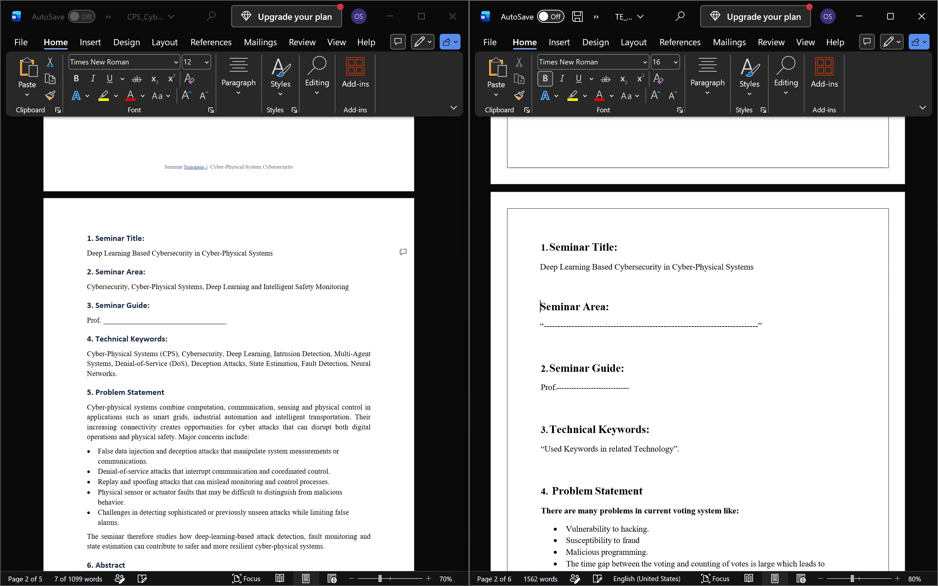
# Copy the seminar area line "Cybersecurity, Cyber-Physical Systems, Deep Learning and Intelligent Safety Monitoring" from the generated synopsis.
pyautogui.click(66, 310)
pyautogui.click(120, 287)
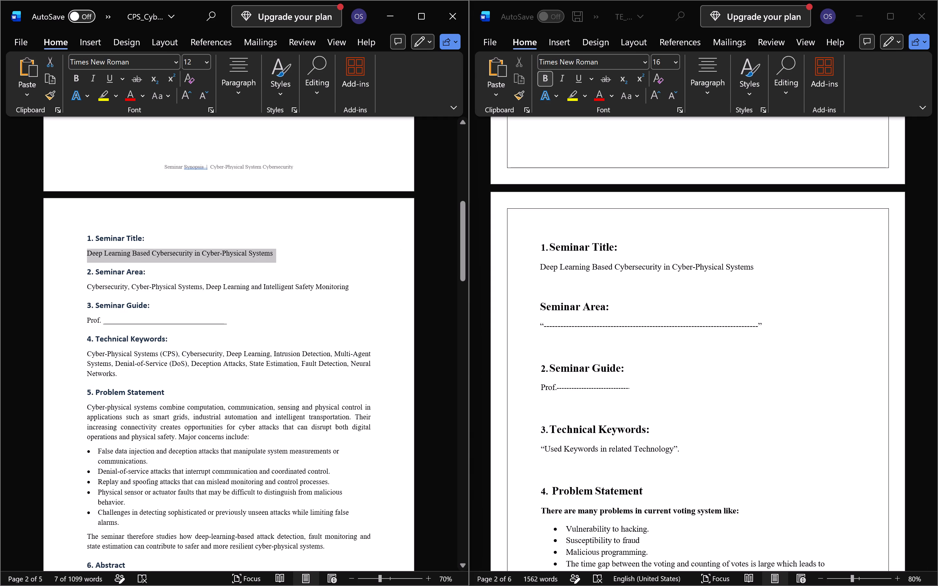
pyautogui.moveTo(85, 286); pyautogui.dragTo(117, 285)
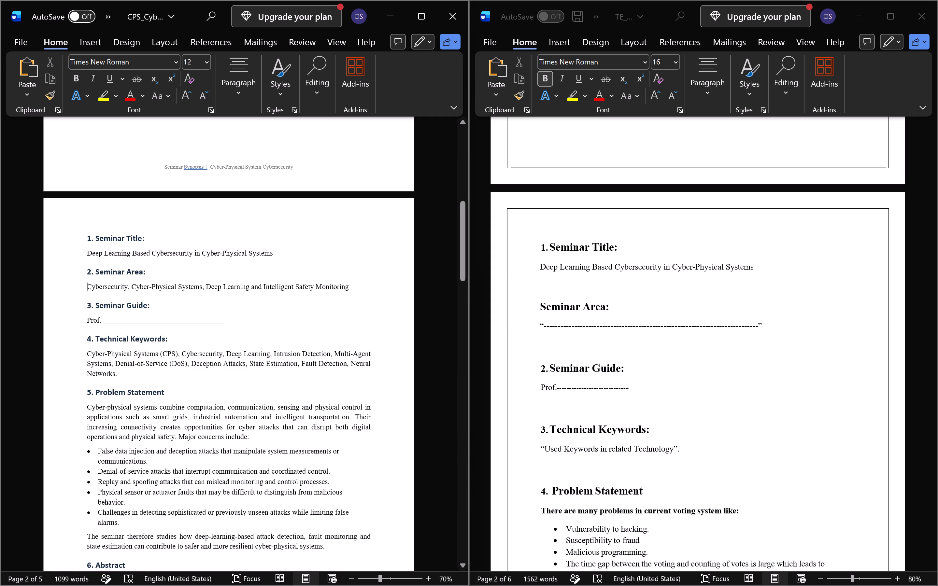
pyautogui.moveTo(117, 285); pyautogui.dragTo(343, 286)
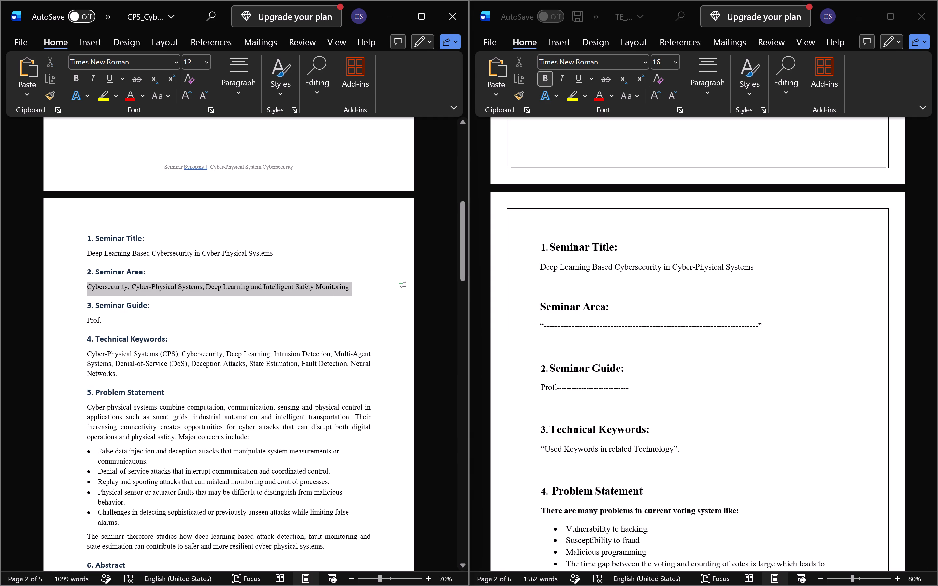
pyautogui.moveTo(343, 286); pyautogui.dragTo(351, 287)
pyautogui.hotkey('ctrl', 'c')
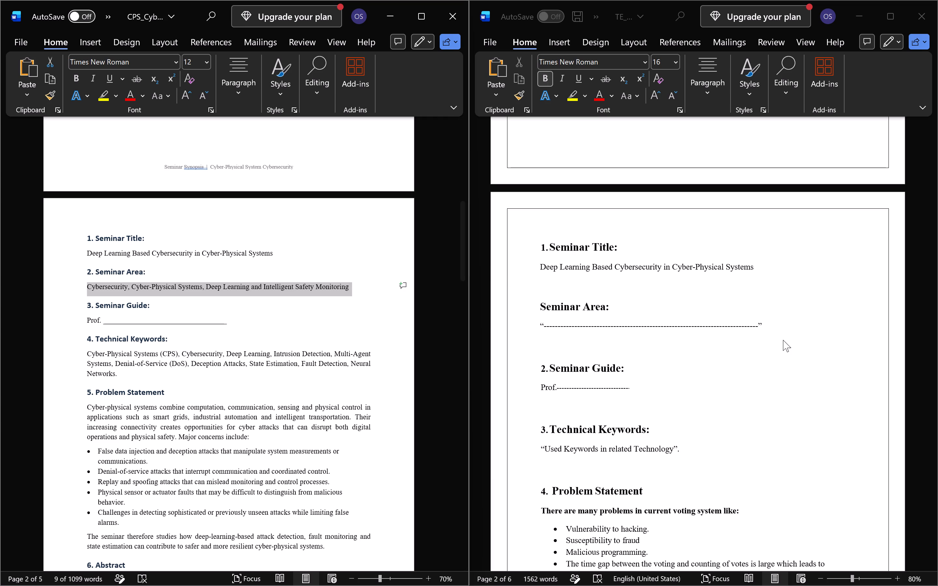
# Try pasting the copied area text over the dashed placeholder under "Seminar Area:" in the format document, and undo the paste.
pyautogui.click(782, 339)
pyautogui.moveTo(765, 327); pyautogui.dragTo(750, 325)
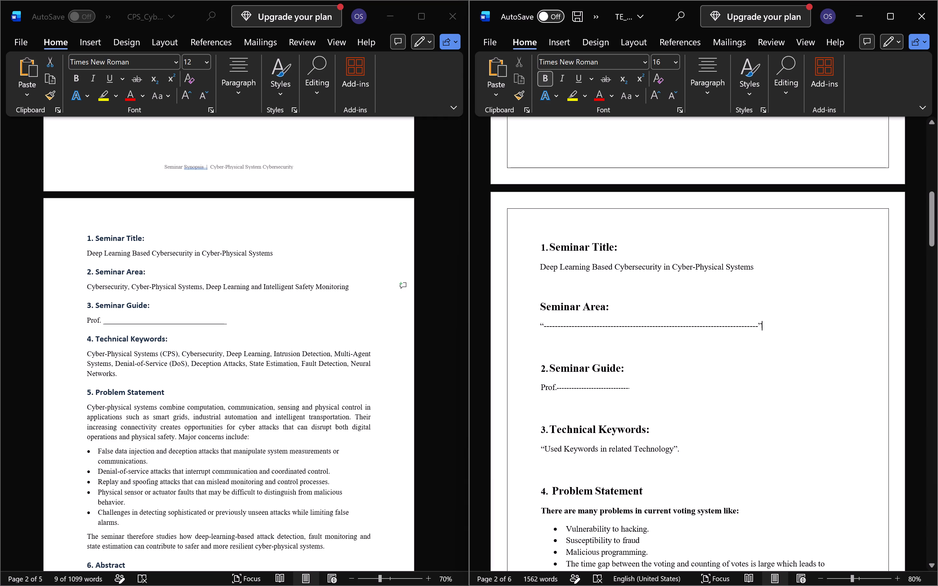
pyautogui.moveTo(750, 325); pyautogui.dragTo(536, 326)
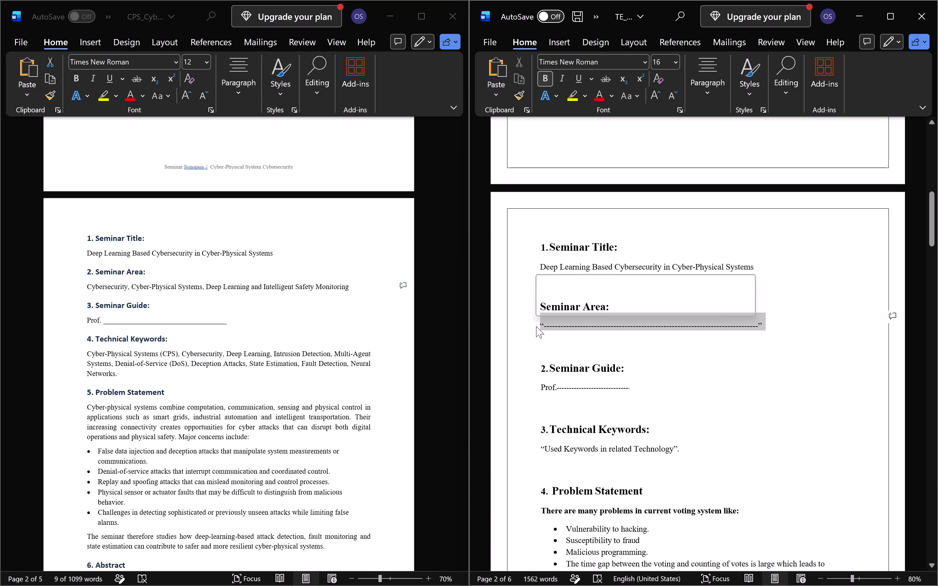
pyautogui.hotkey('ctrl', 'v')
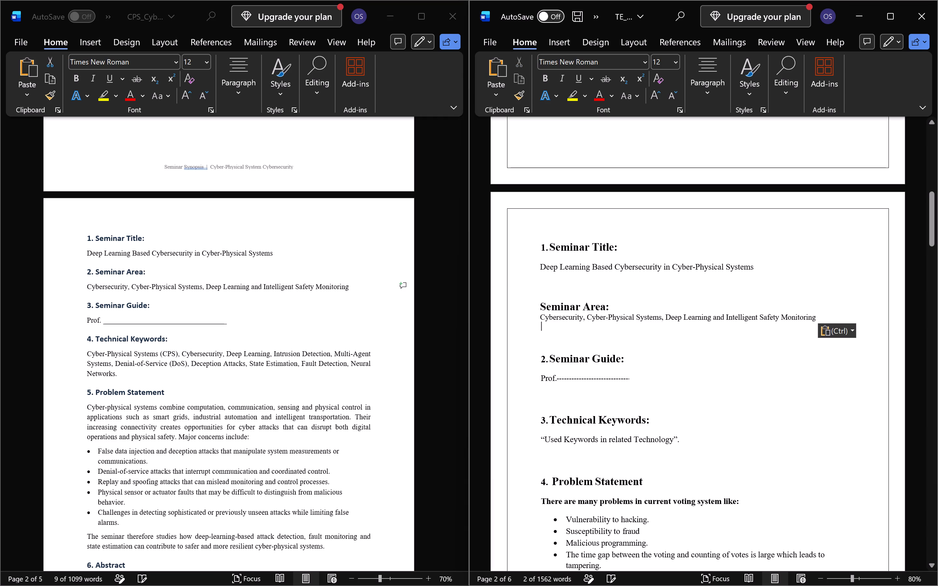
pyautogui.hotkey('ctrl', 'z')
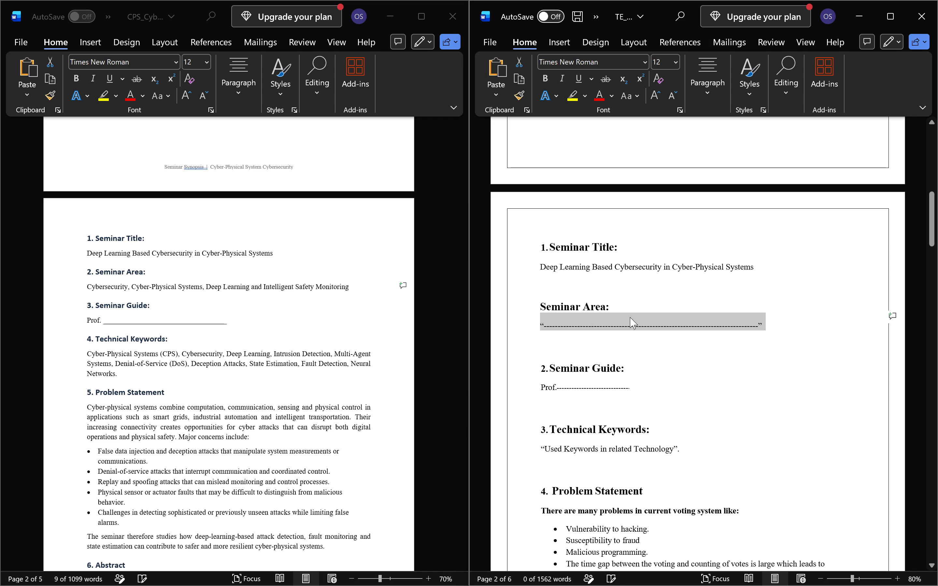
# Replace the dashed placeholder under "Seminar Area:" with an empty line and paste the copied area text there.
pyautogui.click(619, 313)
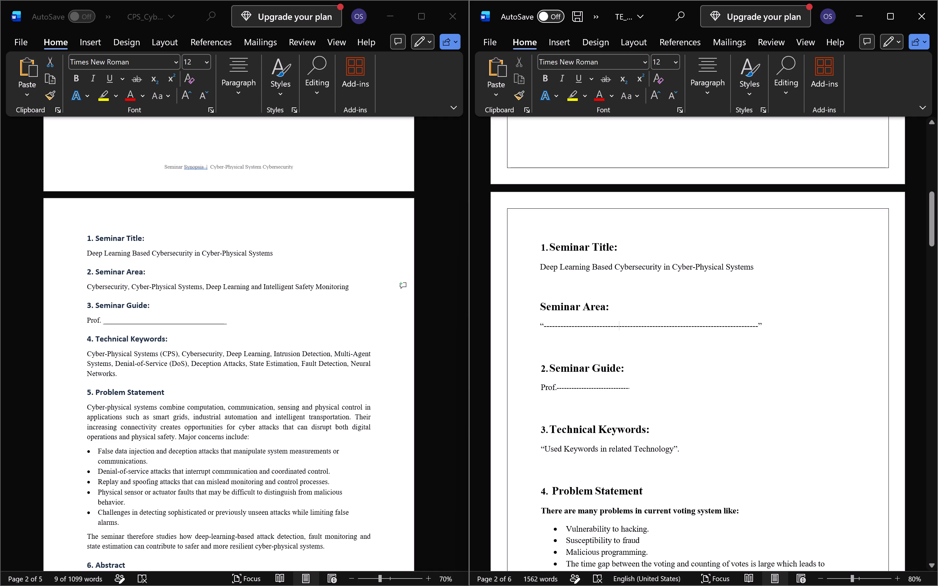
pyautogui.moveTo(781, 331); pyautogui.dragTo(551, 328)
pyautogui.press('Return')
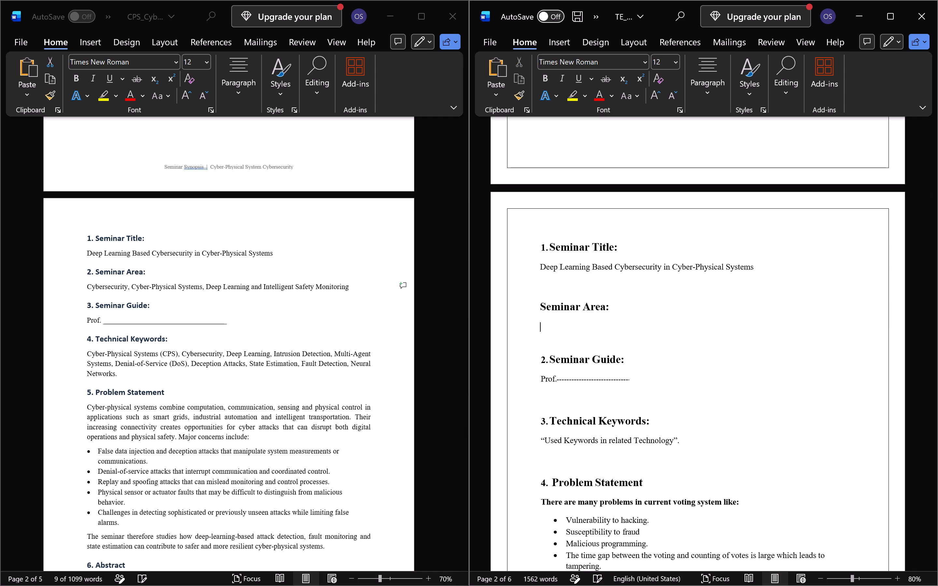
pyautogui.hotkey('ctrl', 'v')
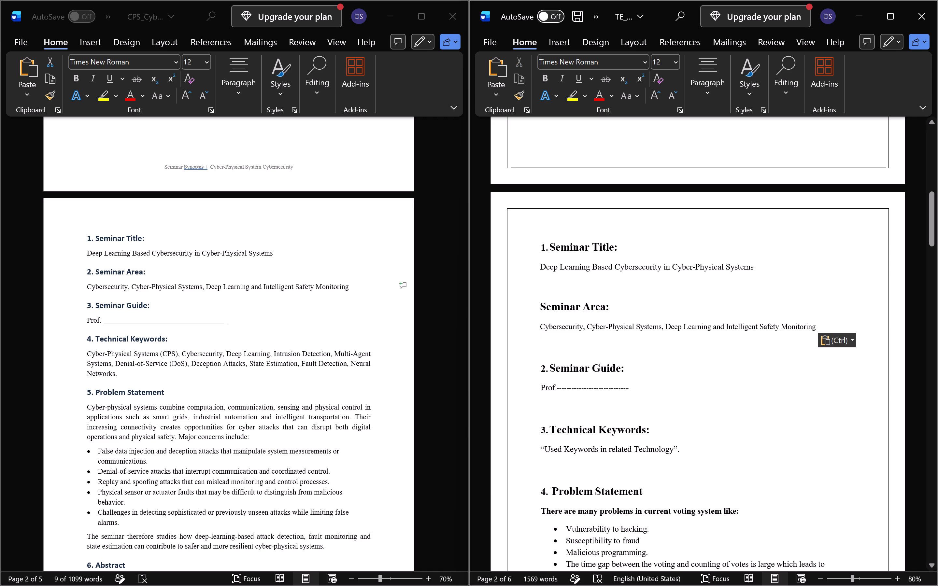
# Set the font size of the pasted text under "Seminar Area:" to 12 and save the format document.
pyautogui.moveTo(822, 330); pyautogui.dragTo(540, 330)
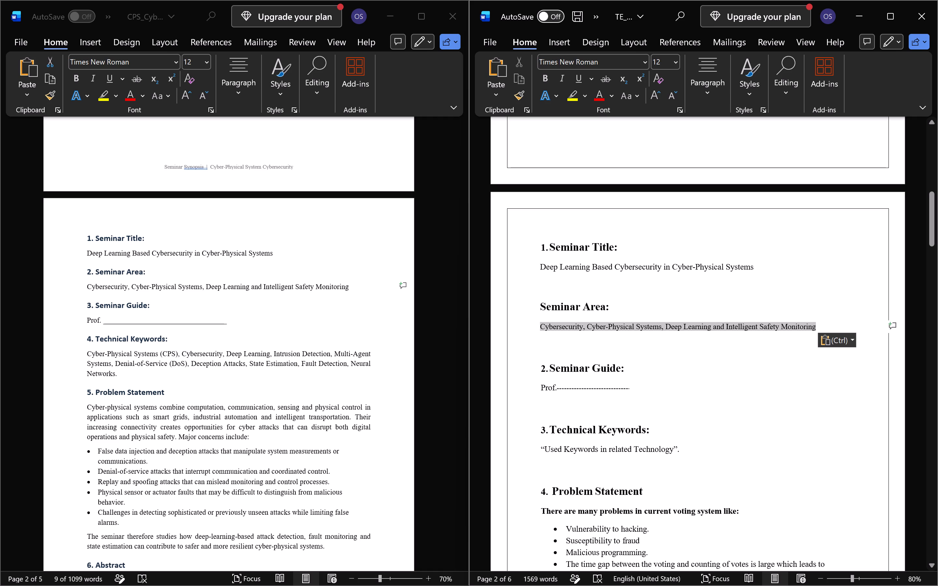
pyautogui.moveTo(540, 330); pyautogui.dragTo(540, 330)
pyautogui.click(667, 61)
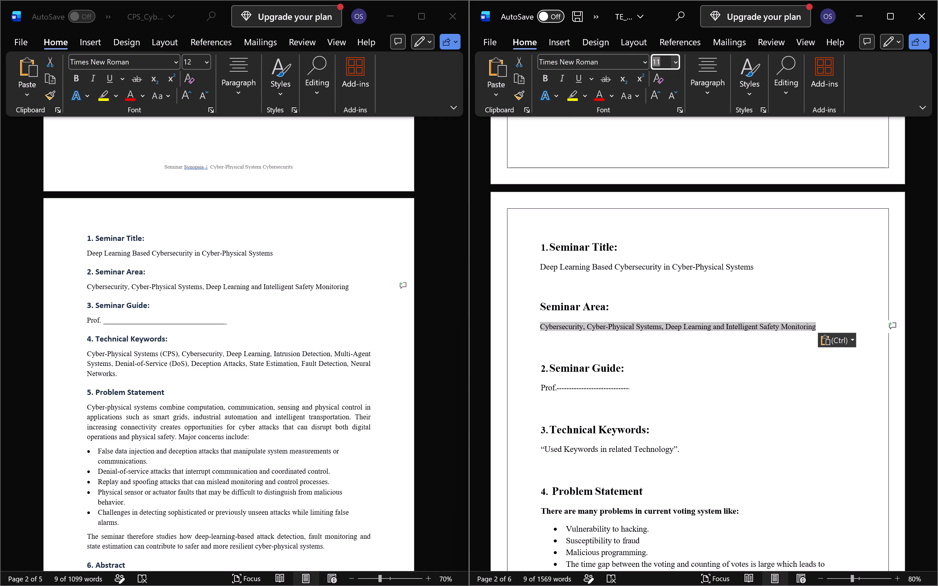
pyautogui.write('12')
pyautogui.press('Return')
pyautogui.click(703, 390)
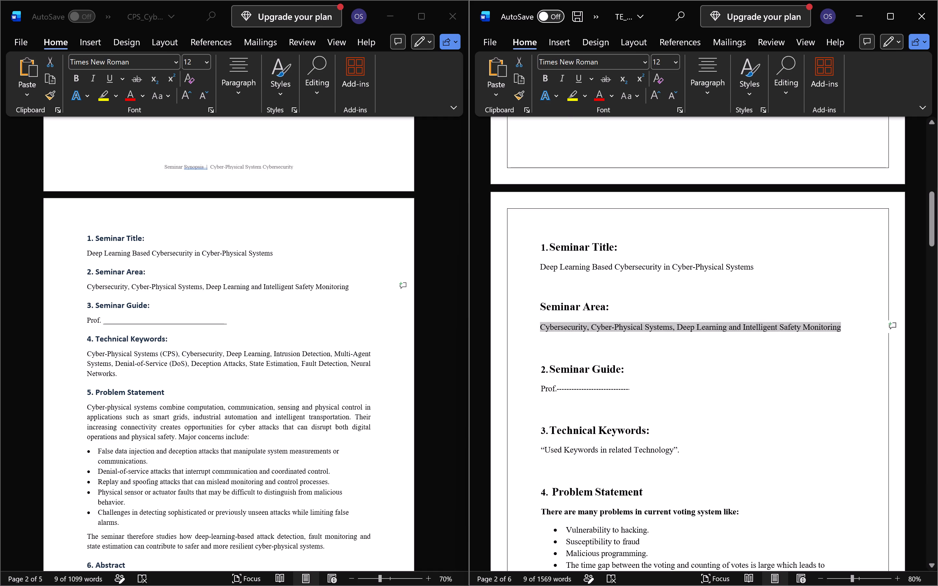
pyautogui.hotkey('ctrl', 's')
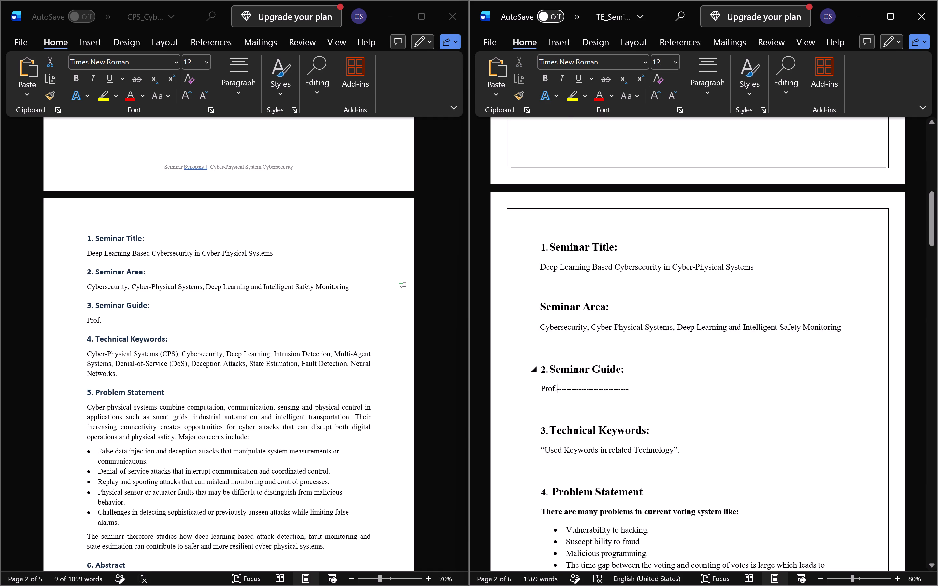
# Add "2." as plain text before the "Seminar Area:" heading and save the format document.
pyautogui.click(543, 370)
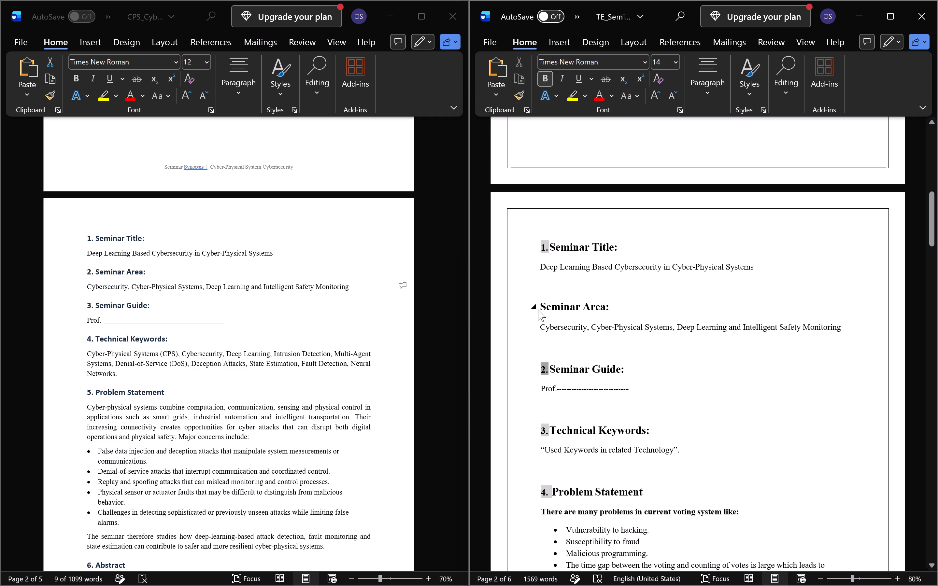
pyautogui.click(541, 309)
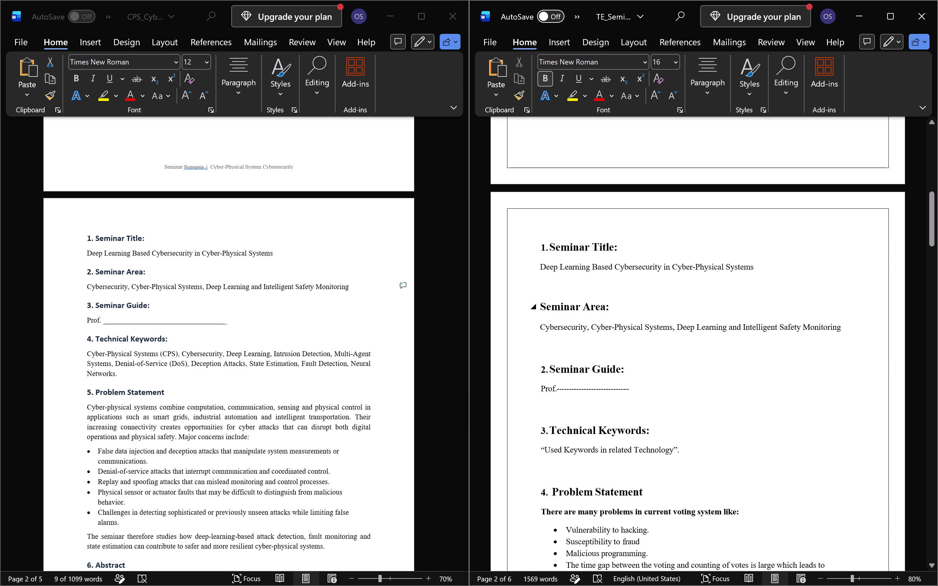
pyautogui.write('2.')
pyautogui.click(674, 402)
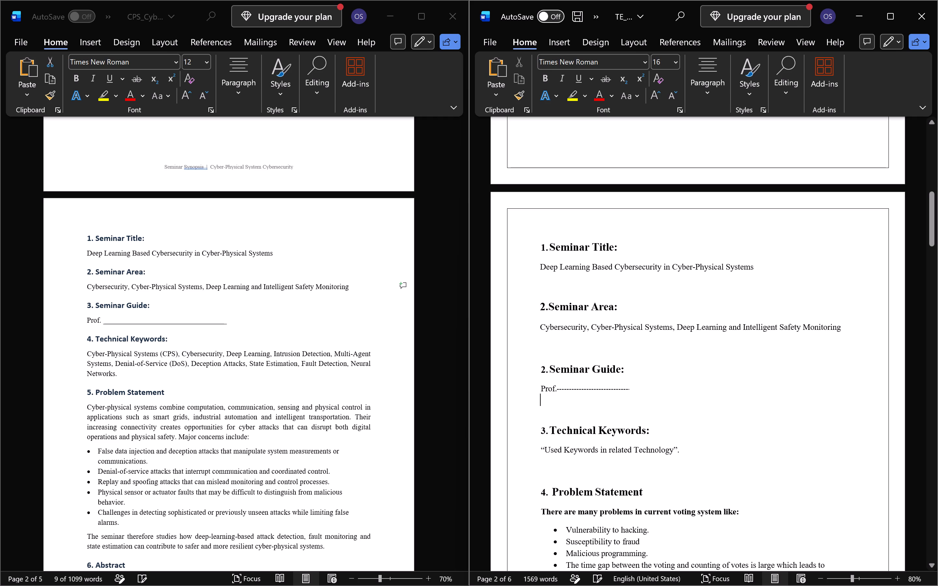
pyautogui.hotkey('ctrl', 's')
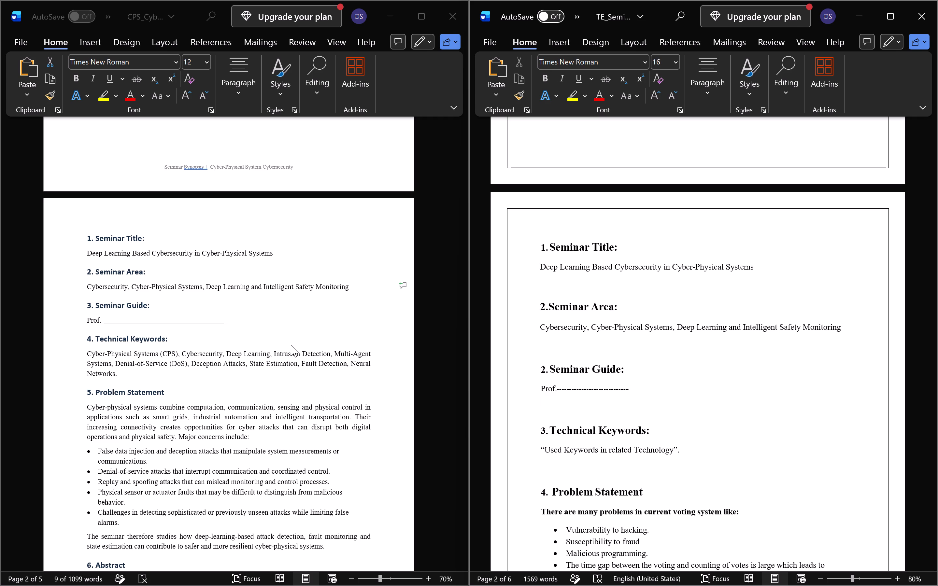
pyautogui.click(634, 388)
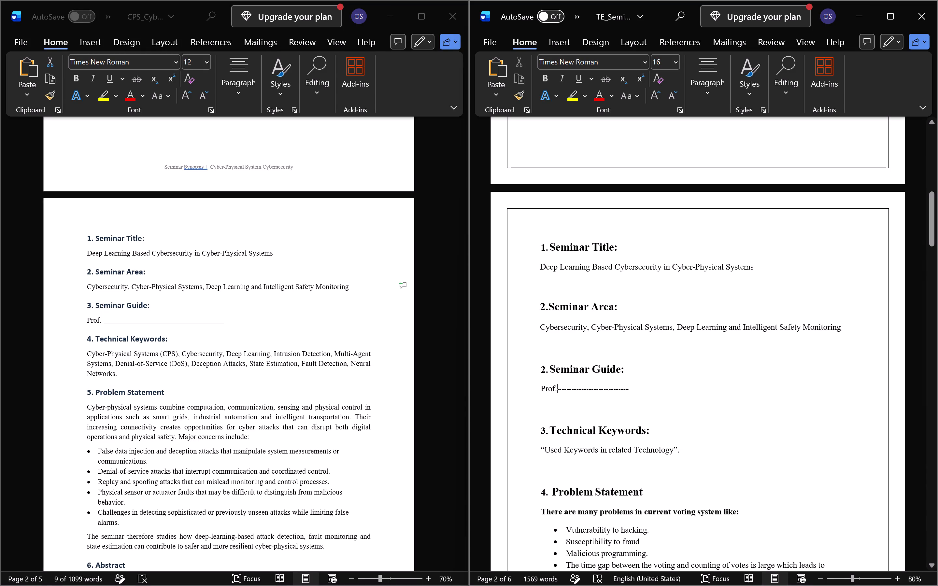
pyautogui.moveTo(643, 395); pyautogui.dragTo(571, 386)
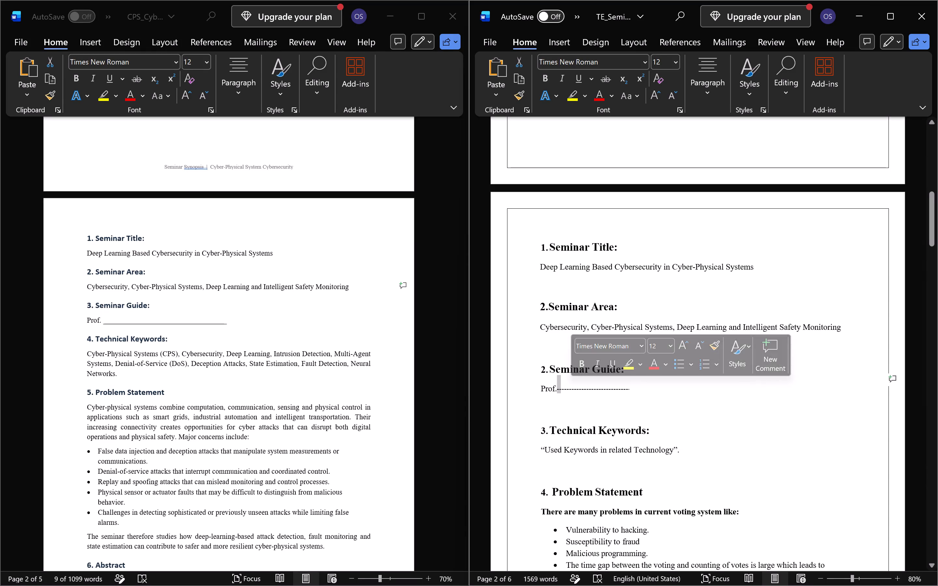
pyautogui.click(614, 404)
# Replace the automatic number of the "Seminar Guide:" heading with a plain-text "3." aligned flush with the other headings.
pyautogui.click(547, 372)
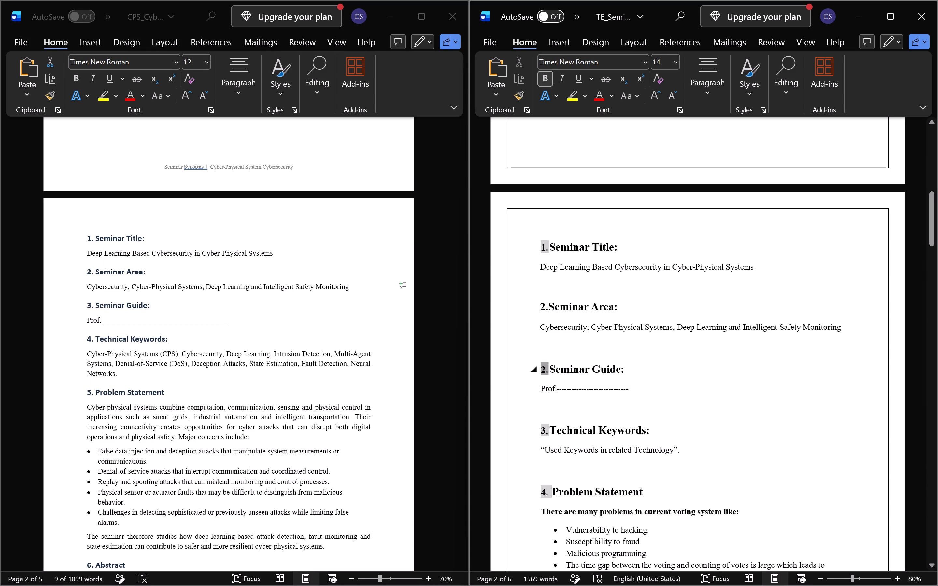
pyautogui.click(547, 372)
pyautogui.press('Left')
pyautogui.press('Down')
pyautogui.press('BackSpace')
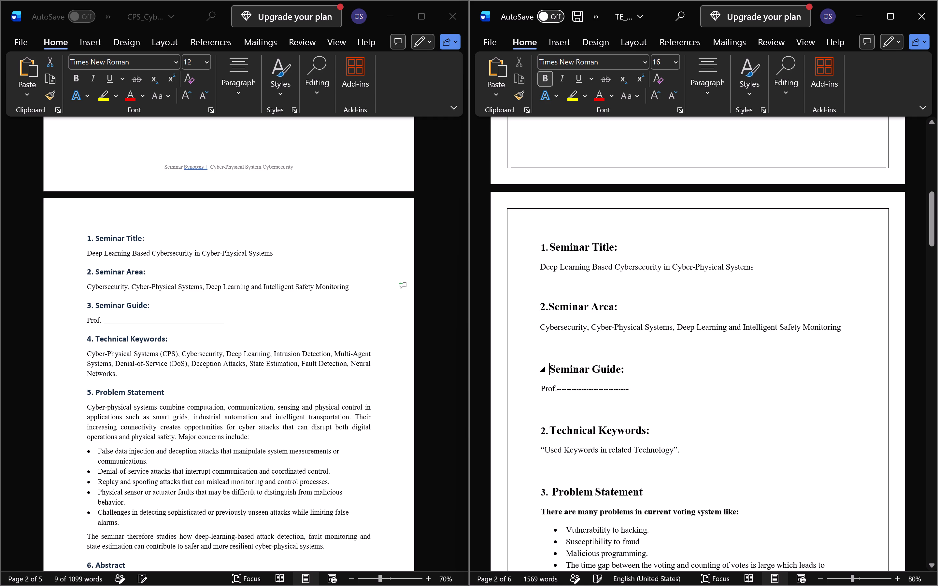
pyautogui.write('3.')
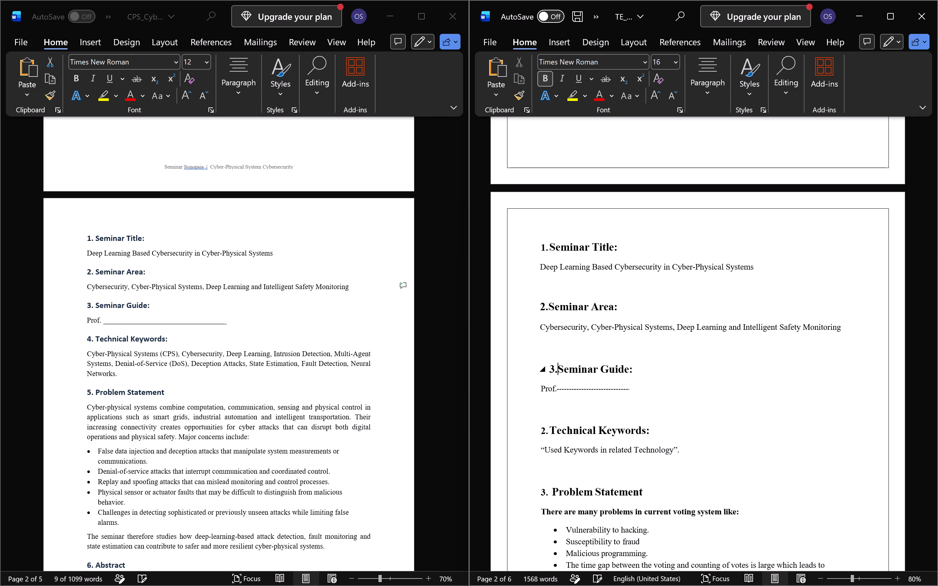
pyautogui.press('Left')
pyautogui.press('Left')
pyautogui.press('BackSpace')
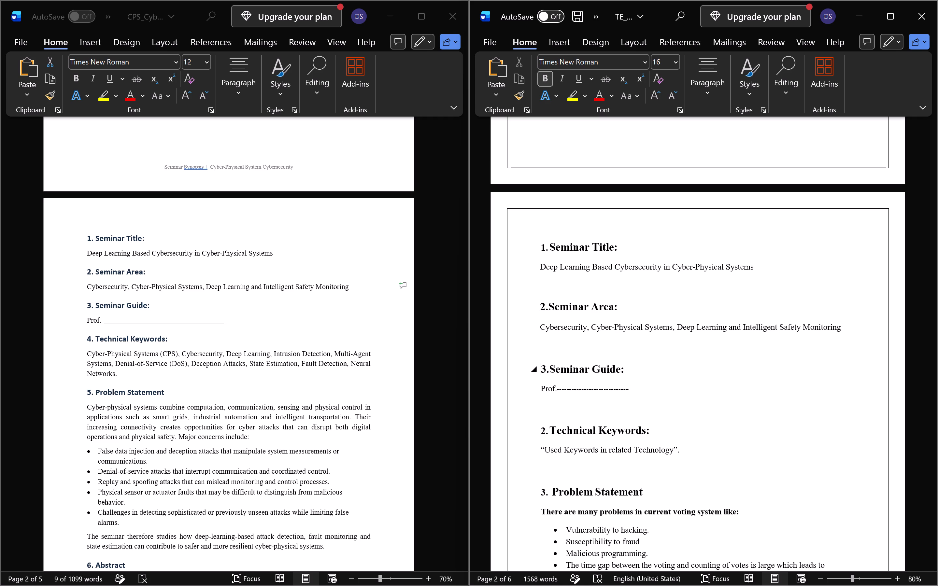
# Delete the dashed placeholder line after "Prof." under the "3.Seminar Guide:" heading.
pyautogui.click(673, 398)
pyautogui.click(636, 393)
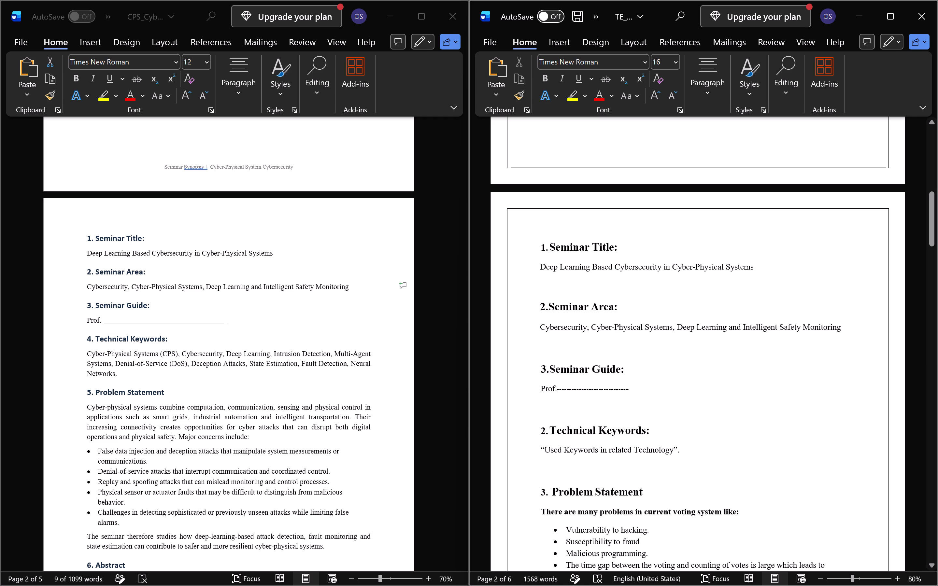
pyautogui.click(630, 390)
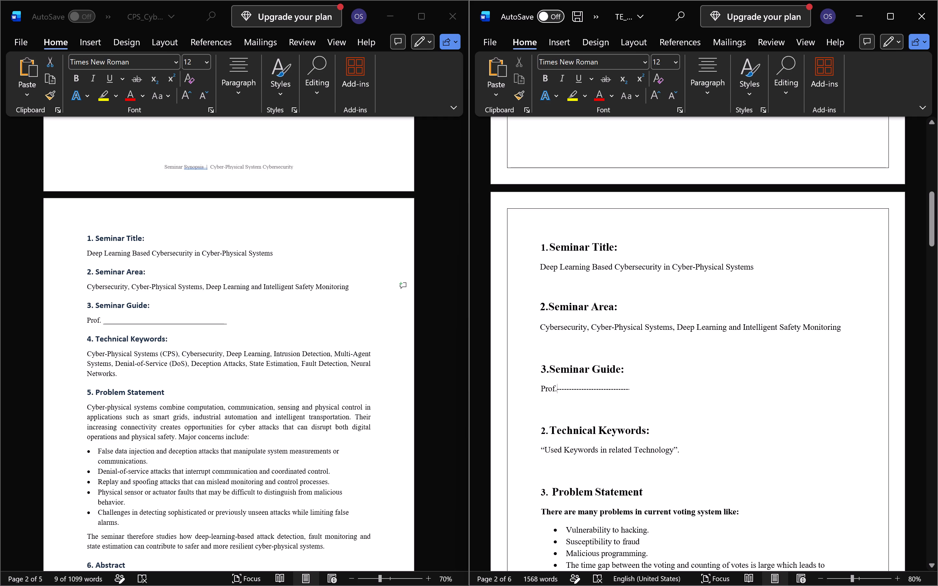
pyautogui.click(632, 392)
pyautogui.press('Right')
pyautogui.press('Right')
pyautogui.press('Right')
pyautogui.press('Right')
pyautogui.press('Right')
pyautogui.press('Right')
pyautogui.press('Up')
pyautogui.press('Up')
pyautogui.press('Up')
pyautogui.press('Up')
pyautogui.press('Down')
pyautogui.press('Right')
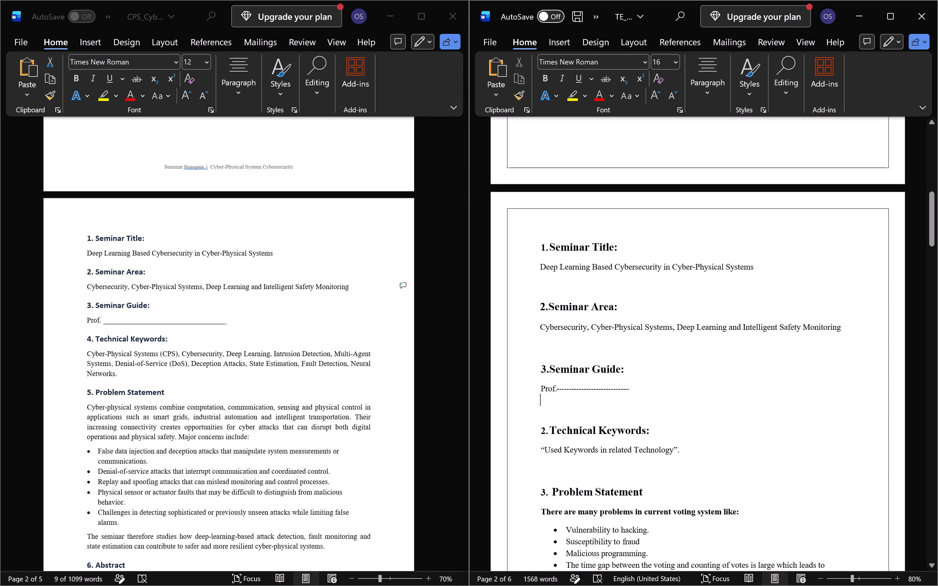
pyautogui.click(624, 391)
pyautogui.moveTo(630, 391); pyautogui.dragTo(572, 393)
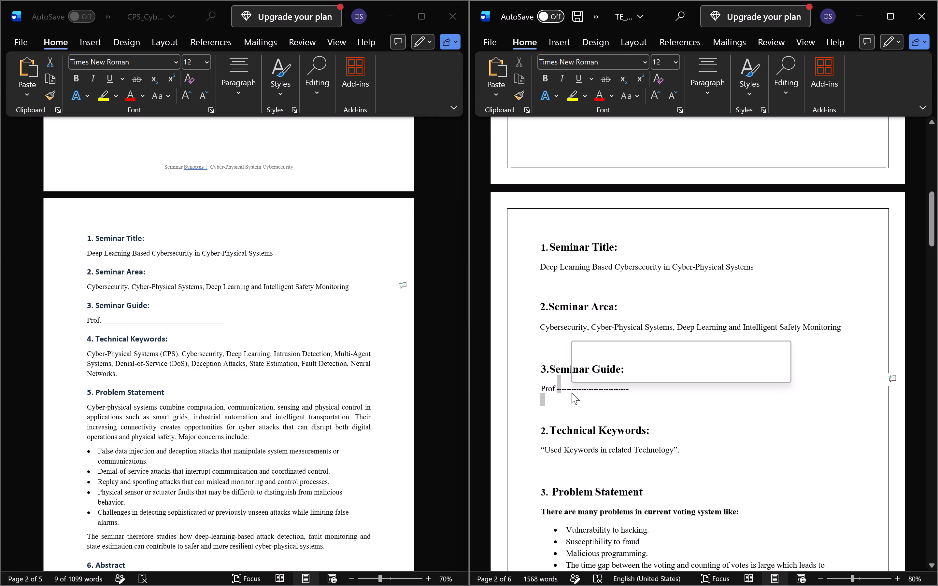
pyautogui.click(563, 391)
pyautogui.moveTo(560, 389); pyautogui.dragTo(567, 390)
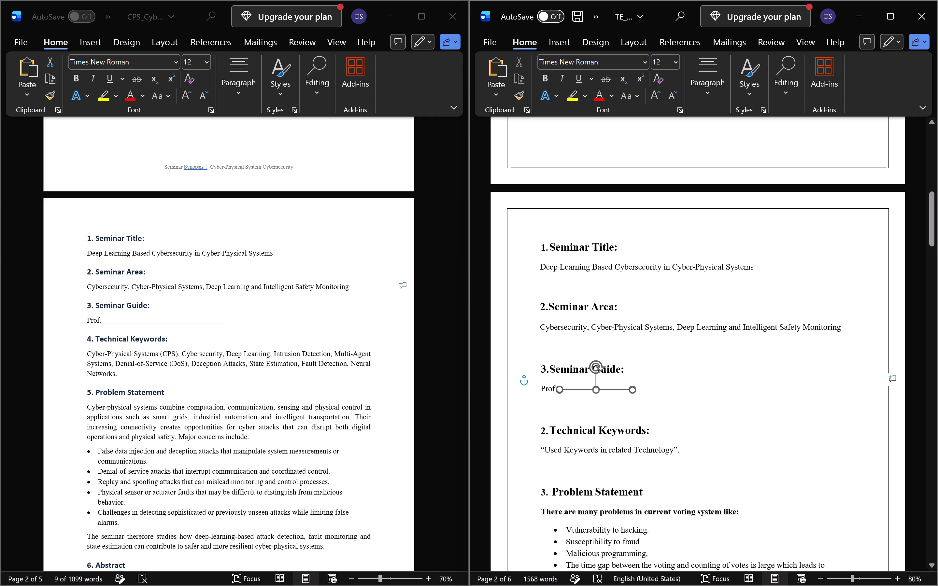
pyautogui.moveTo(567, 390); pyautogui.dragTo(567, 390)
pyautogui.press('Delete')
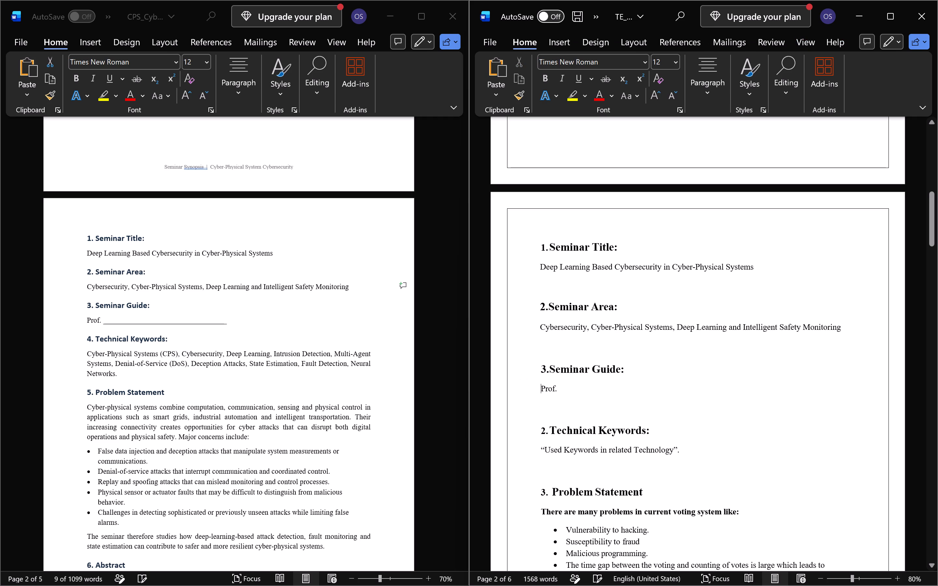
# Enter the seminar guide's name after "Prof." under the "3.Seminar Guide:" heading.
pyautogui.click(562, 385)
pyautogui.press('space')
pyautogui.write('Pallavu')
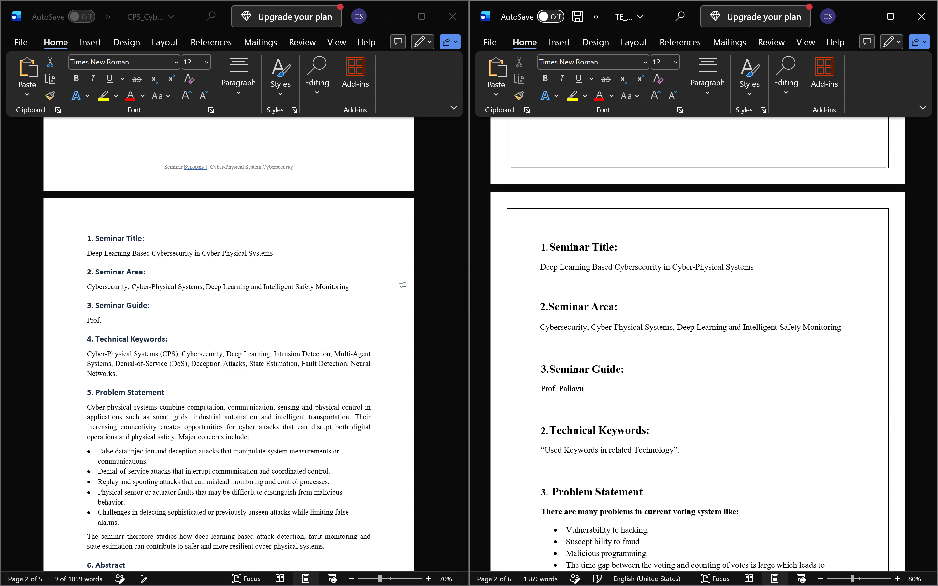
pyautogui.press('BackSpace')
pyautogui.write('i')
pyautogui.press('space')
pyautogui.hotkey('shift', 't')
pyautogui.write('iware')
# Renumber the "Technical Keywords:" heading as plain-text "4." and replace its placeholder with the keywords from the generated synopsis.
pyautogui.click(544, 432)
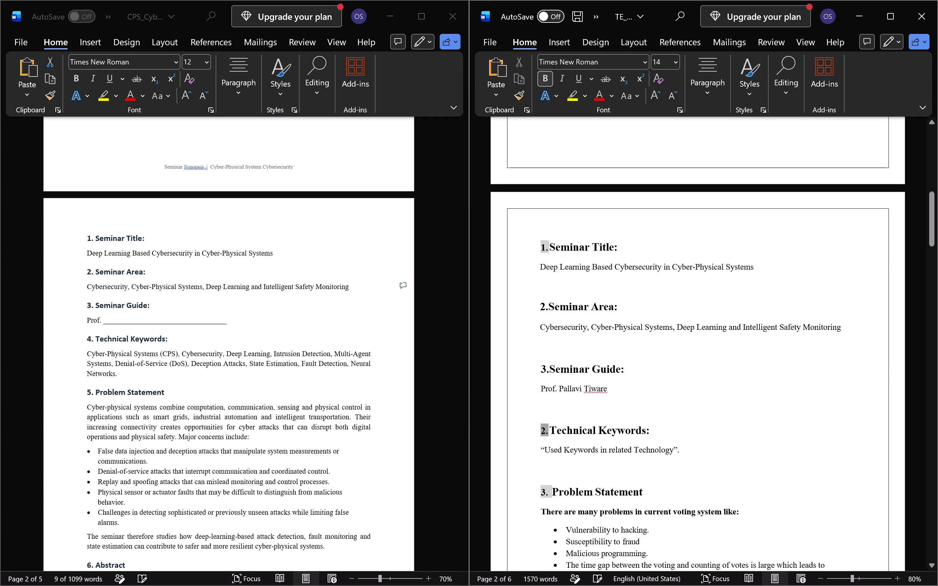
pyautogui.click(261, 454)
pyautogui.scroll(-1, 261, 454)
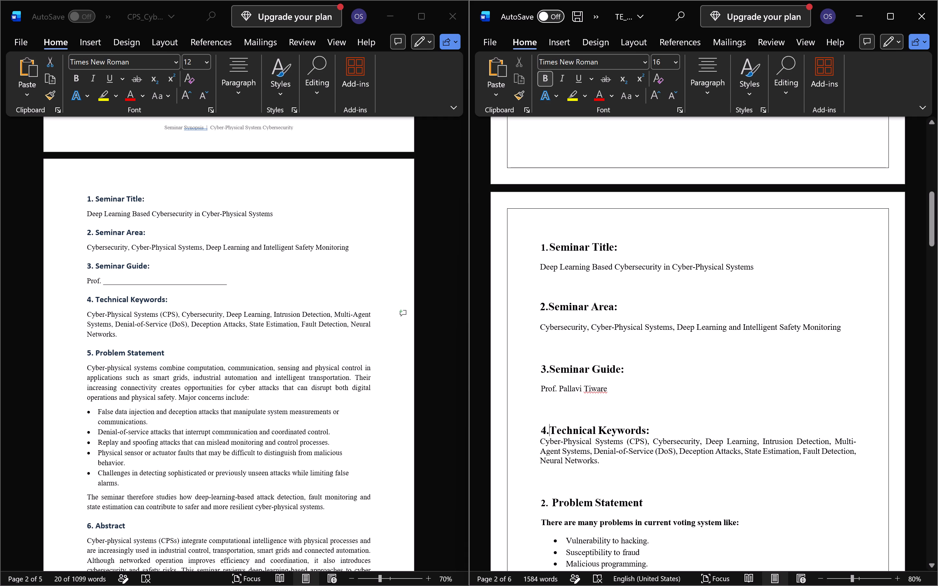
# Remove the extra blank space above the "4.Technical Keywords:" heading.
pyautogui.click(541, 430)
pyautogui.press('BackSpace')
pyautogui.press('BackSpace')
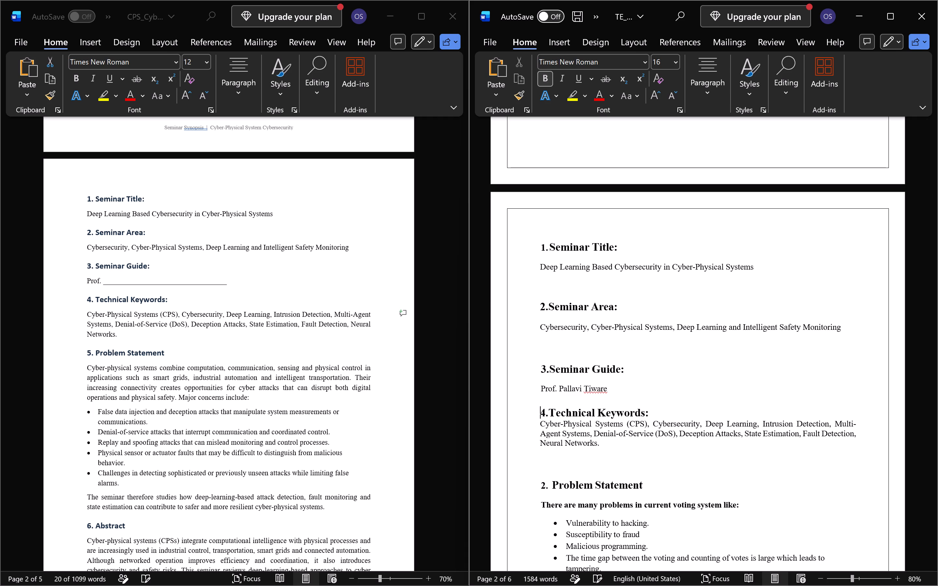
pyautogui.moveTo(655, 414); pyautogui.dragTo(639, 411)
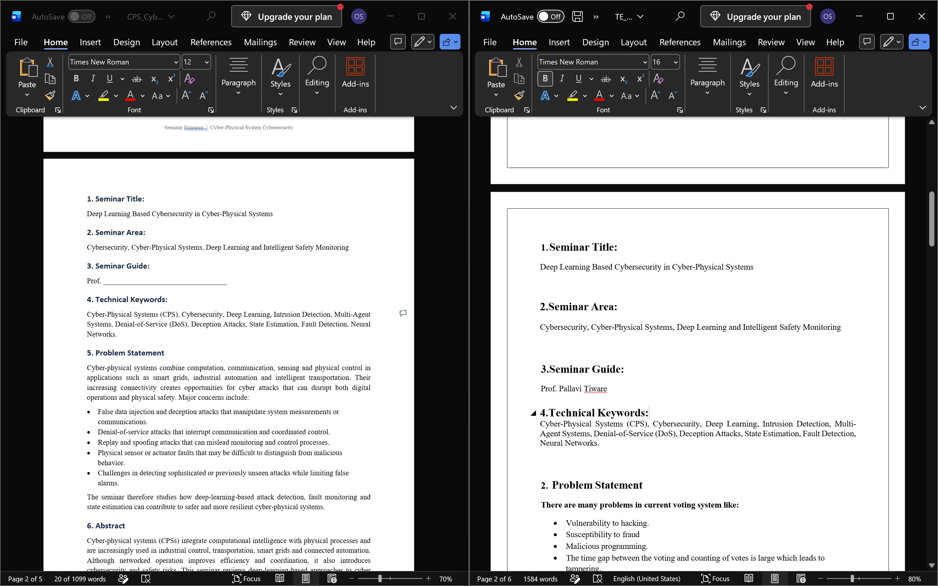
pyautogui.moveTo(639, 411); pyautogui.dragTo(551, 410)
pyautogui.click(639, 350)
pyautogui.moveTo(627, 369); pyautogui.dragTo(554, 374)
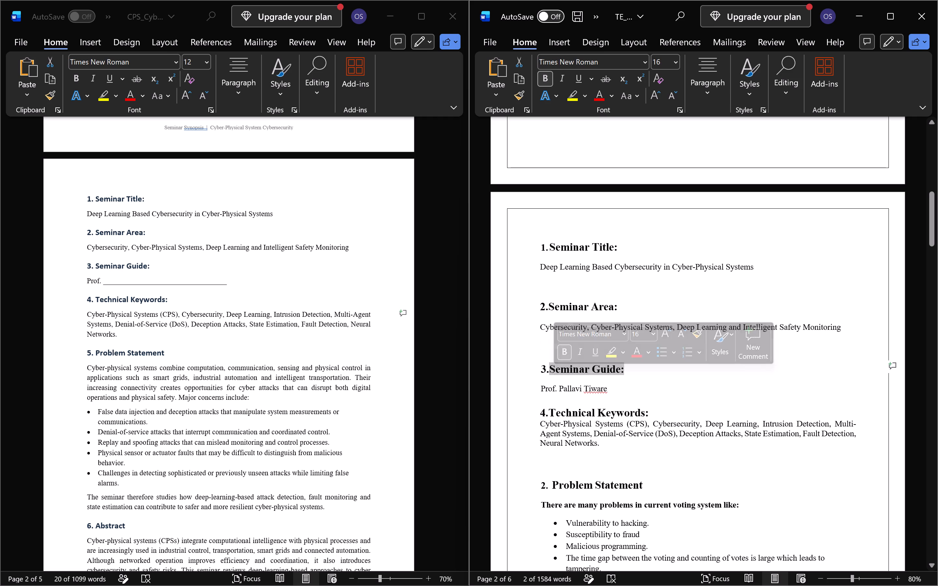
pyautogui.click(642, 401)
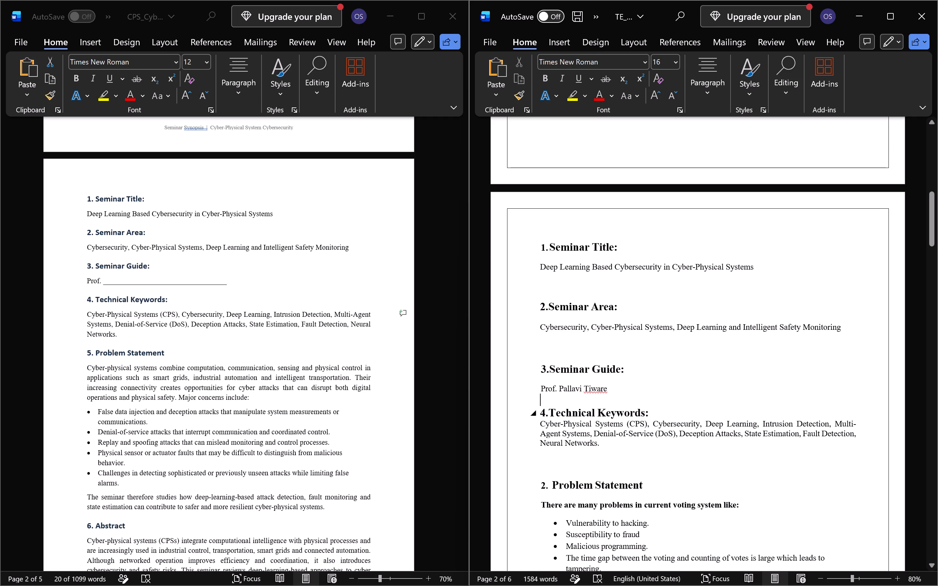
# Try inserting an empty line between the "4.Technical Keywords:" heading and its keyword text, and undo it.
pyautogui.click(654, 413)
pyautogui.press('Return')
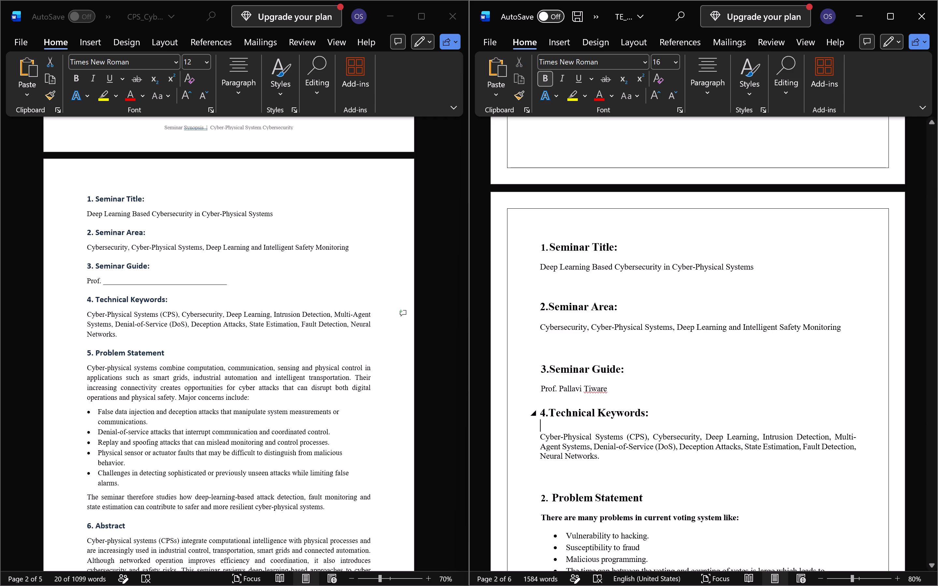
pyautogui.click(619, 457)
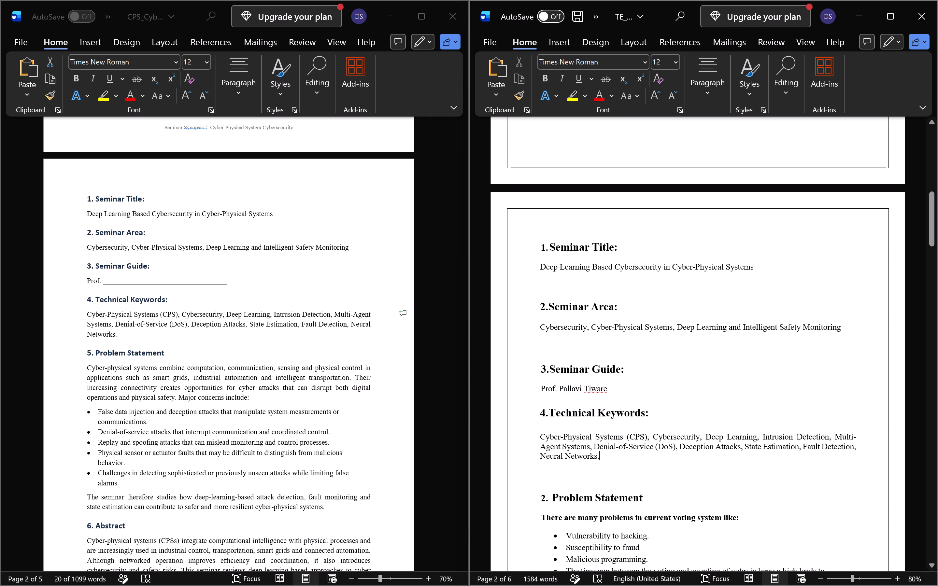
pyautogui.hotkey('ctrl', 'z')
# Add space before paragraph to the "4.Technical Keywords:" heading and the keyword text beneath it.
pyautogui.moveTo(615, 451); pyautogui.dragTo(536, 406)
pyautogui.click(705, 98)
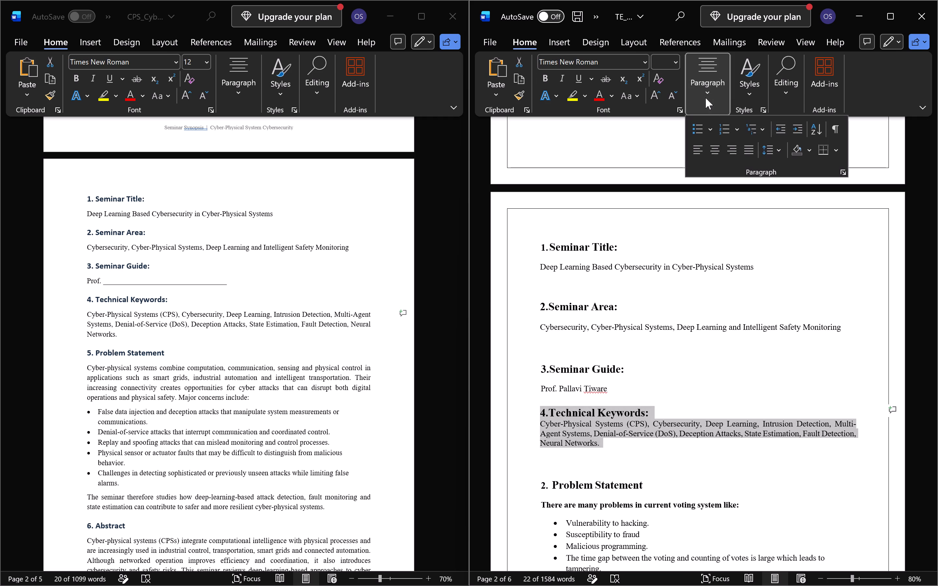
pyautogui.click(779, 148)
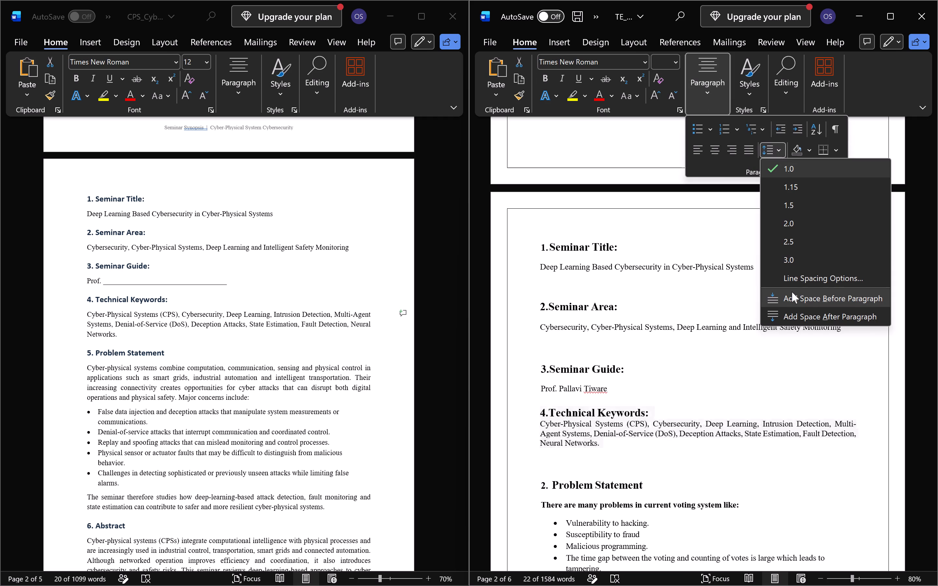
pyautogui.click(792, 292)
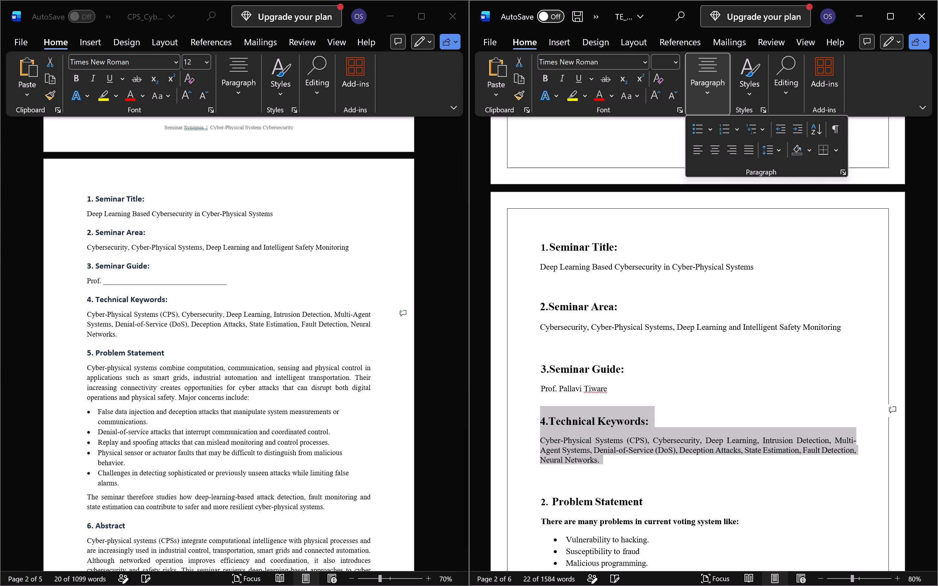
pyautogui.click(714, 405)
pyautogui.click(636, 404)
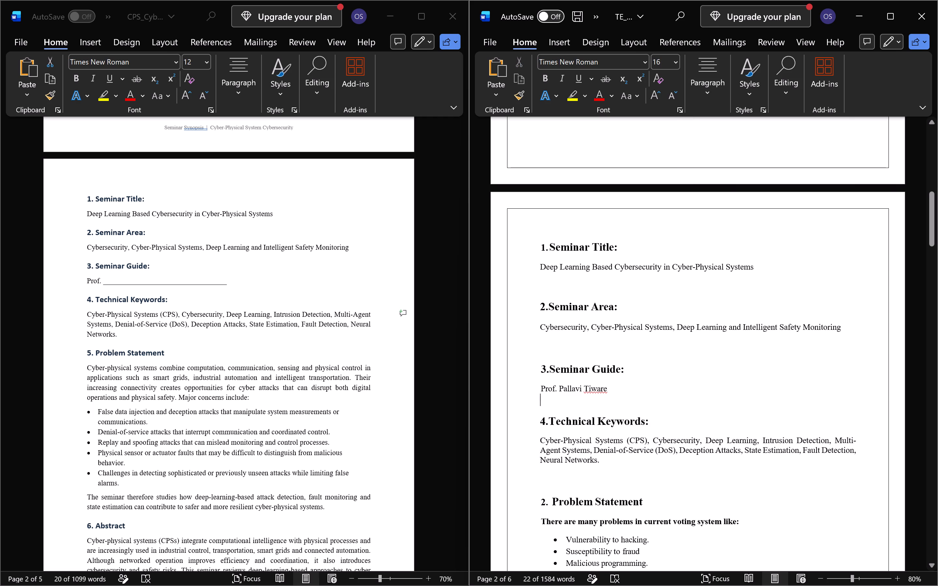
# Merge the seminar guide's name into the "3.Seminar Guide:" heading and split it back onto a line directly below.
pyautogui.click(540, 386)
pyautogui.press('BackSpace')
pyautogui.press('BackSpace')
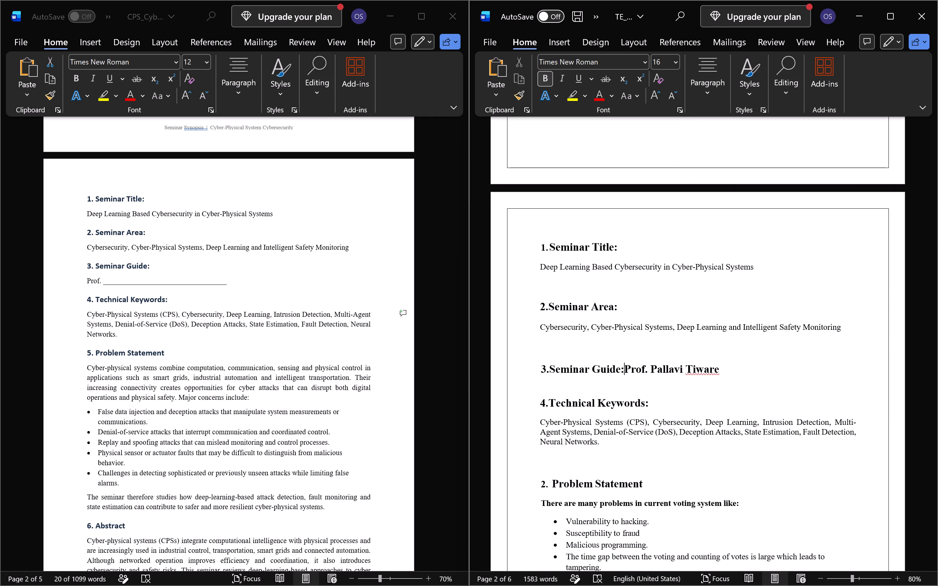
pyautogui.hotkey('ctrl', 'z')
pyautogui.press('BackSpace')
pyautogui.press('Return')
# Add space before paragraph to the "3.Seminar Guide:" heading and the guide's name line.
pyautogui.moveTo(648, 379); pyautogui.dragTo(541, 370)
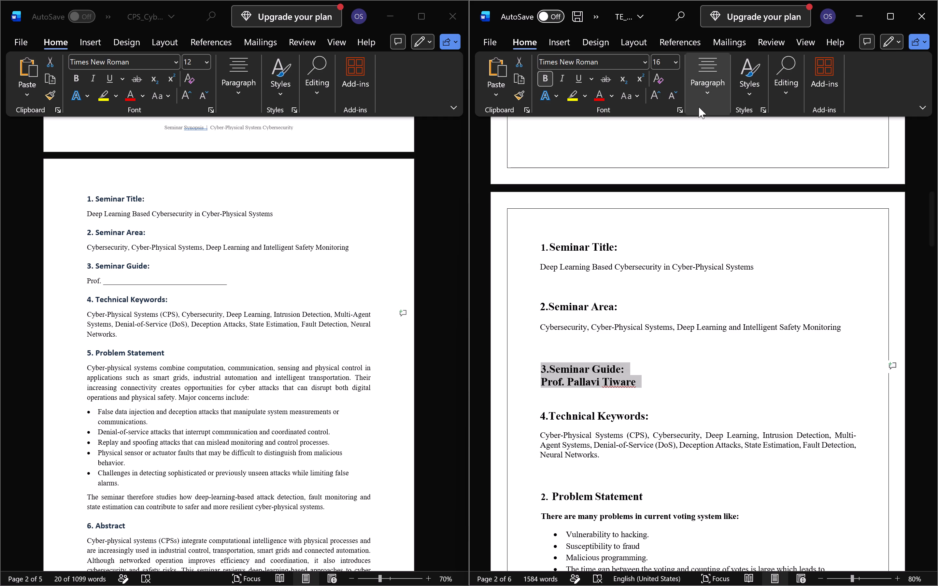
pyautogui.click(699, 107)
pyautogui.click(781, 148)
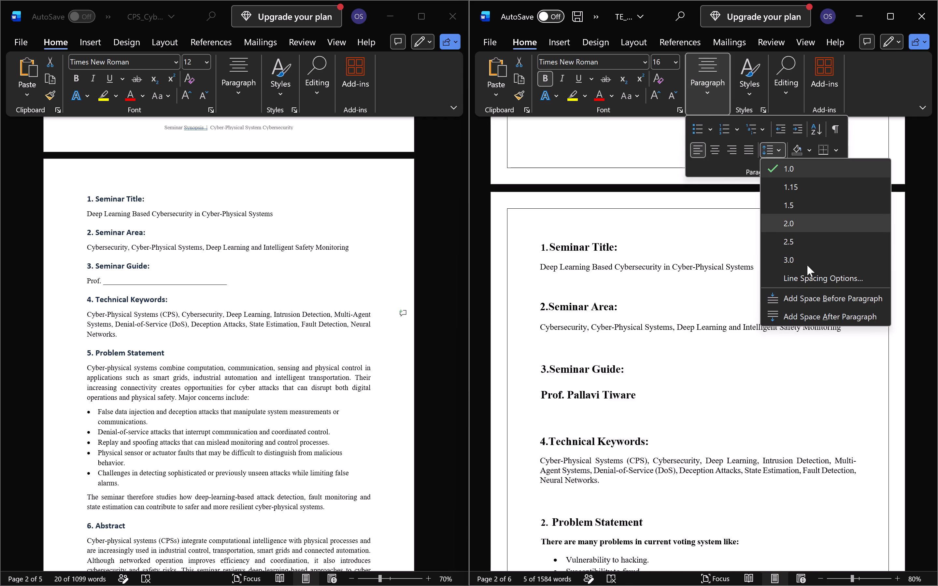
pyautogui.click(805, 297)
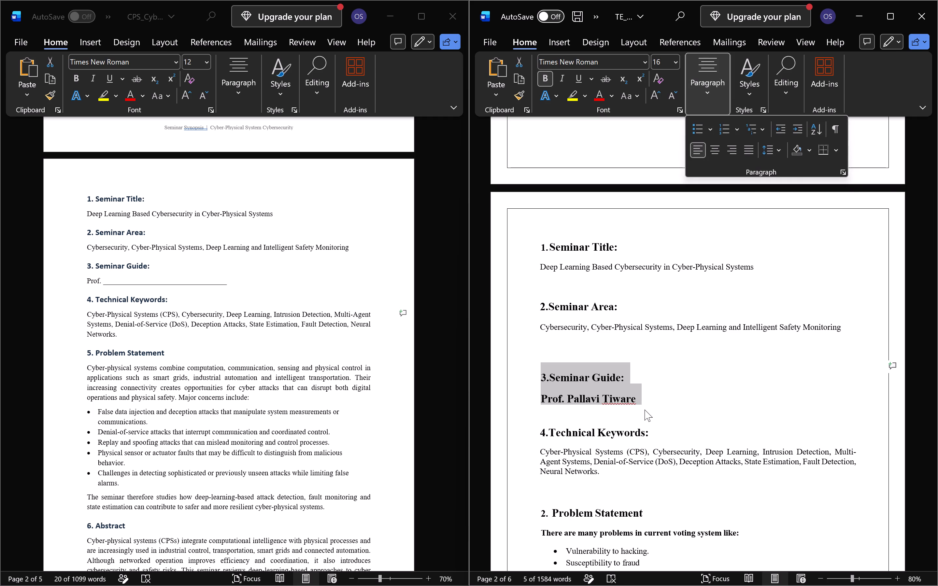
pyautogui.click(644, 395)
pyautogui.click(634, 403)
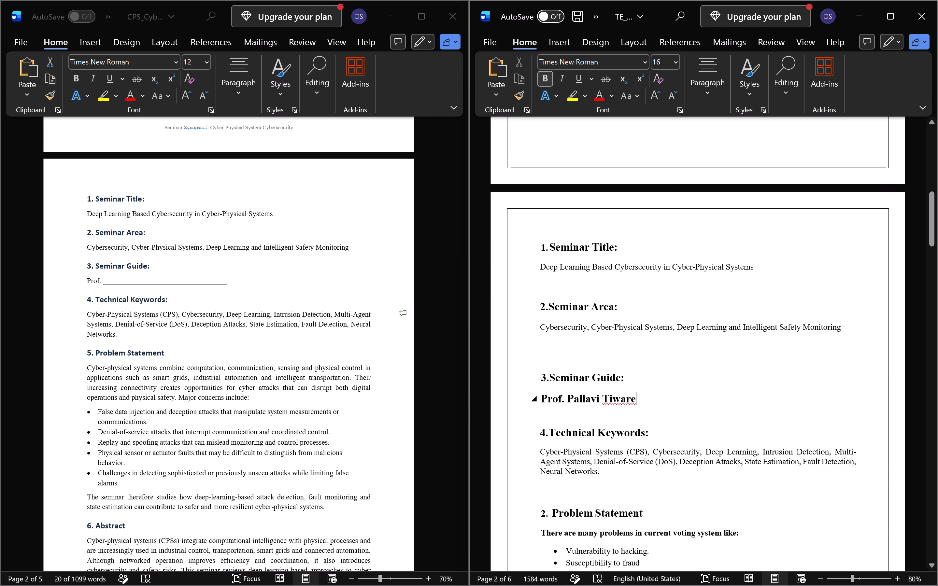
# Remove the bold from the seminar guide's name line and set its font size to 12.
pyautogui.moveTo(641, 398); pyautogui.dragTo(535, 399)
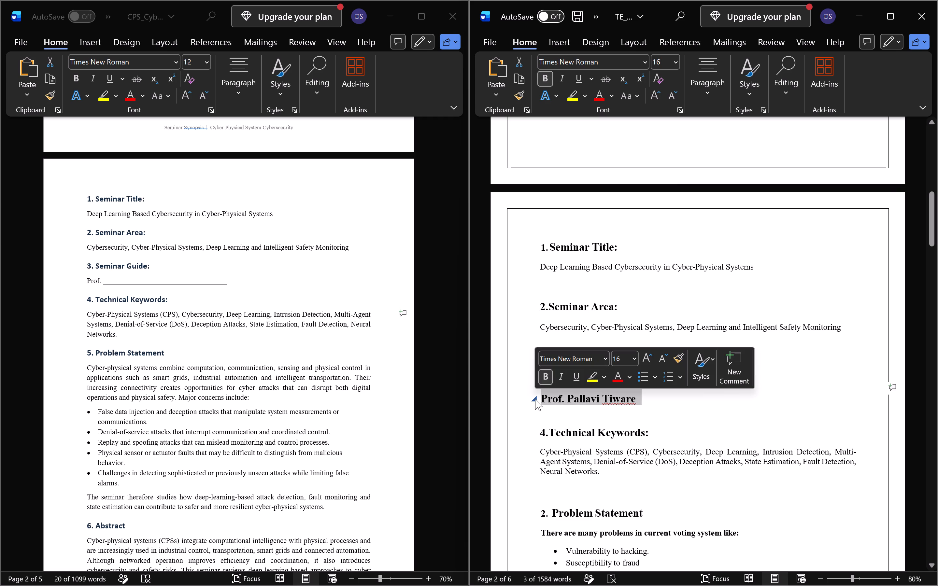
pyautogui.hotkey('ctrl', 'b')
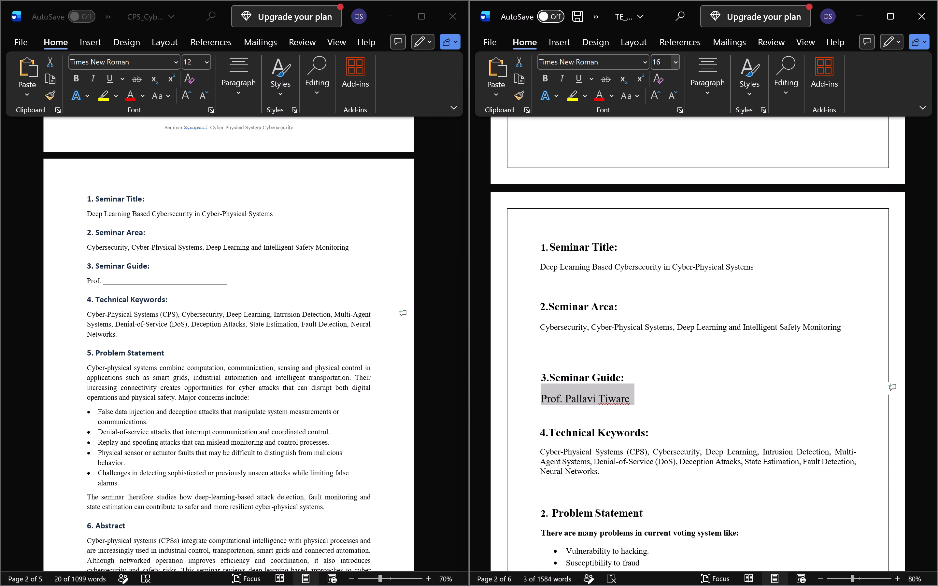
pyautogui.click(666, 64)
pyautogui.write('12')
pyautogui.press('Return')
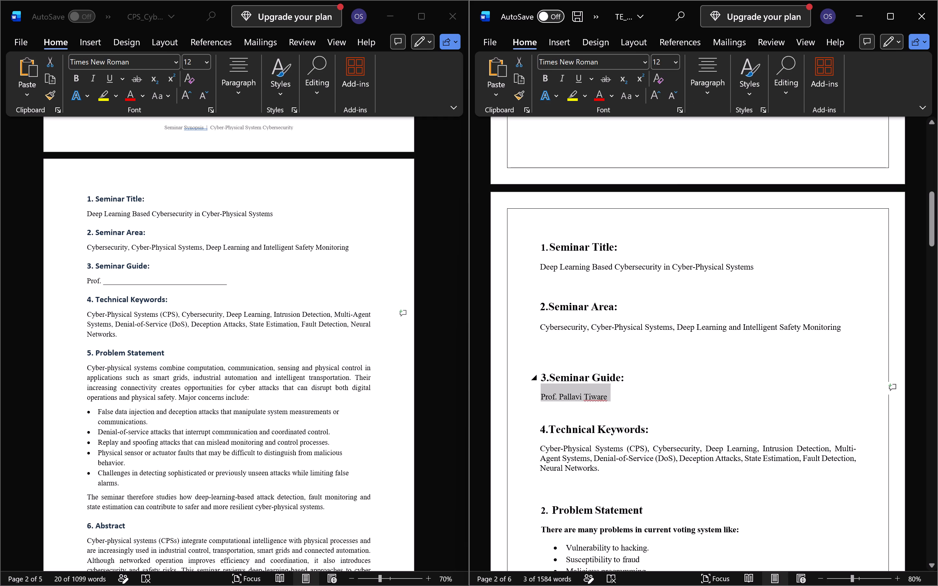
pyautogui.click(711, 376)
# Remove the extra blank line above the "3.Seminar Guide:" heading in the college format and save the document.
pyautogui.scroll(-1, 711, 376)
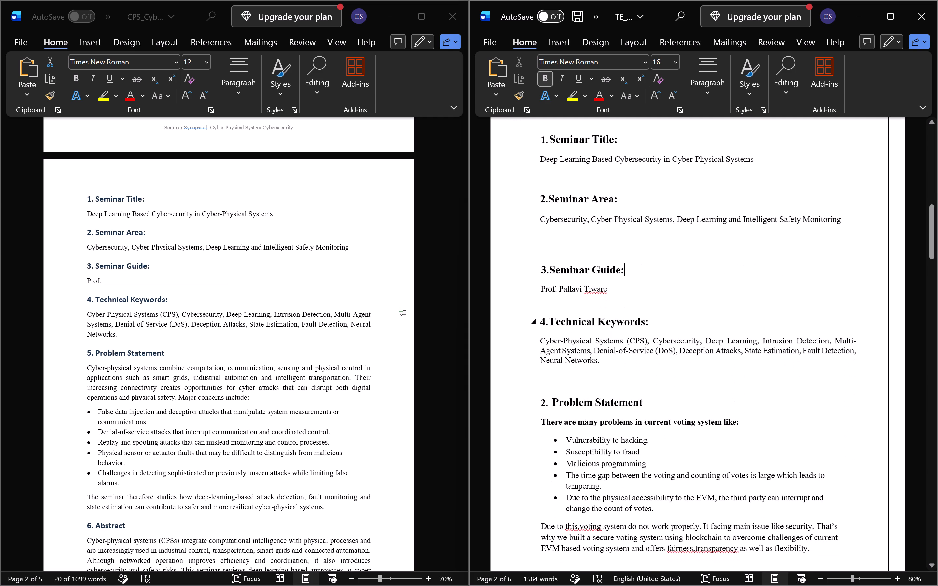
pyautogui.click(545, 269)
pyautogui.press('Left')
pyautogui.press('BackSpace')
pyautogui.press('BackSpace')
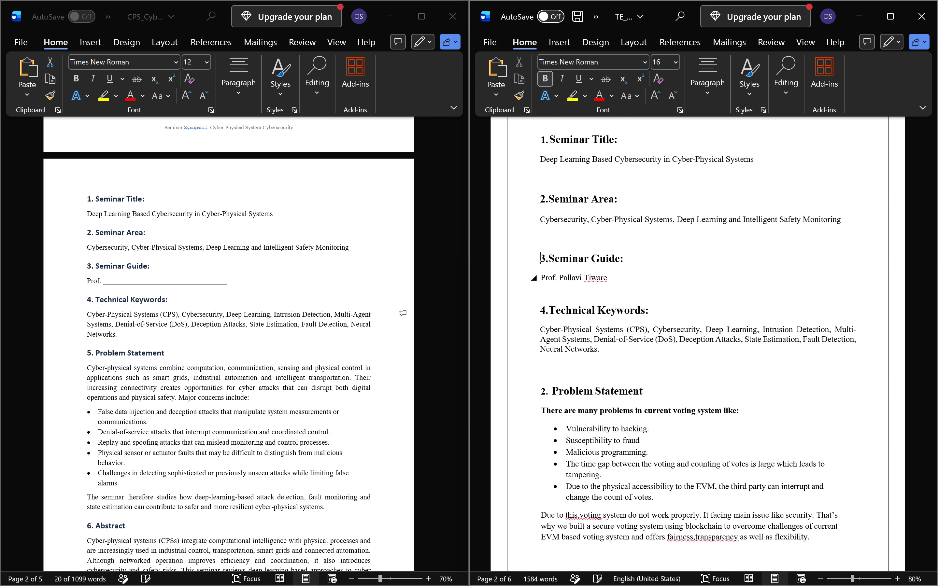
pyautogui.press('BackSpace')
pyautogui.scroll(1, 545, 269)
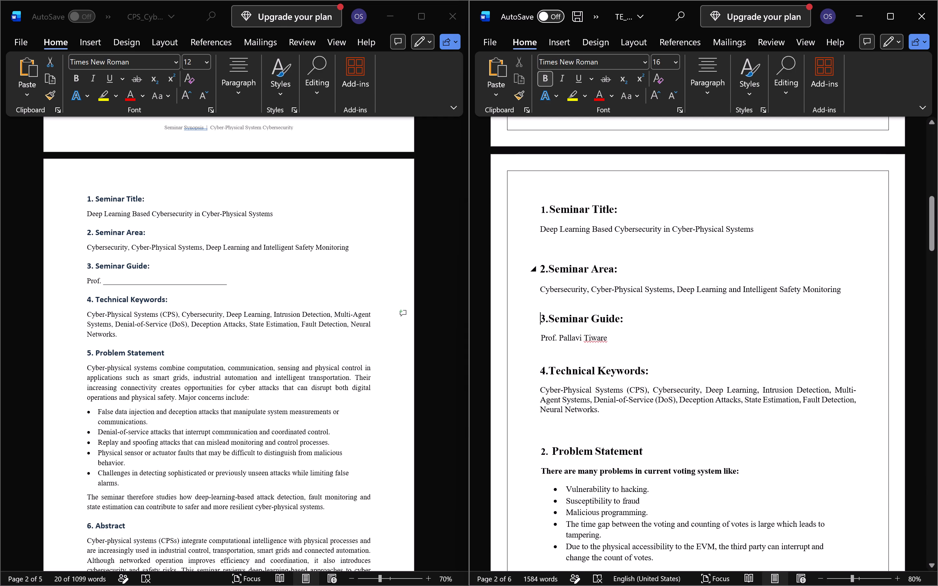
pyautogui.hotkey('ctrl', 's')
# Replace the voting-system text under "Problem Statement" in the college format with the Problem Statement paragraphs and bullets copied from the source synopsis.
pyautogui.scroll(-1, 694, 368)
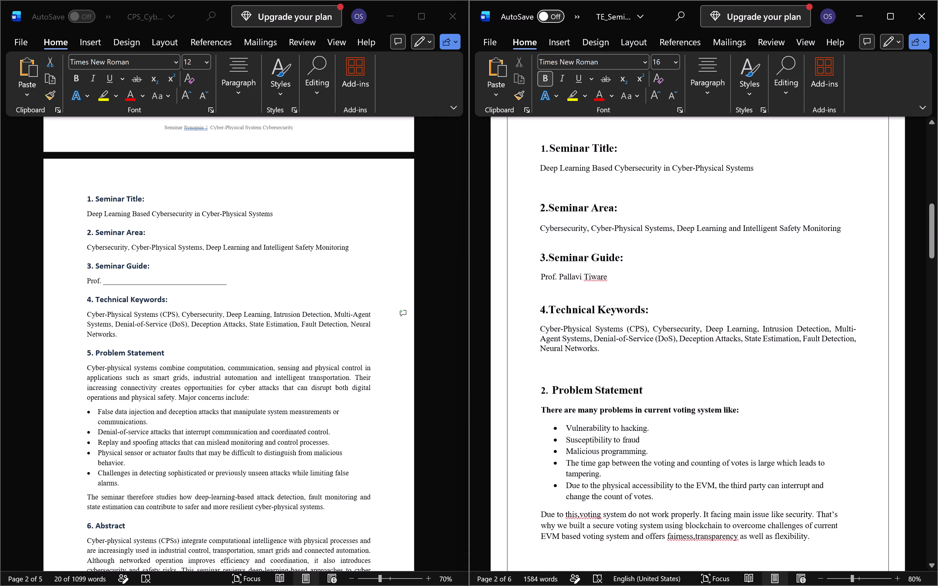
pyautogui.scroll(-1, 602, 356)
pyautogui.scroll(-1, 280, 383)
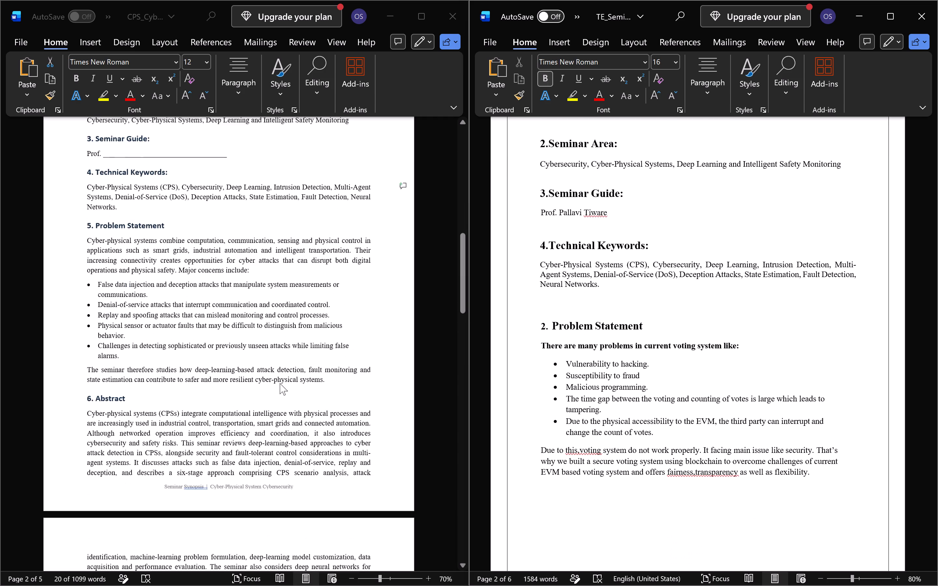
pyautogui.click(84, 226)
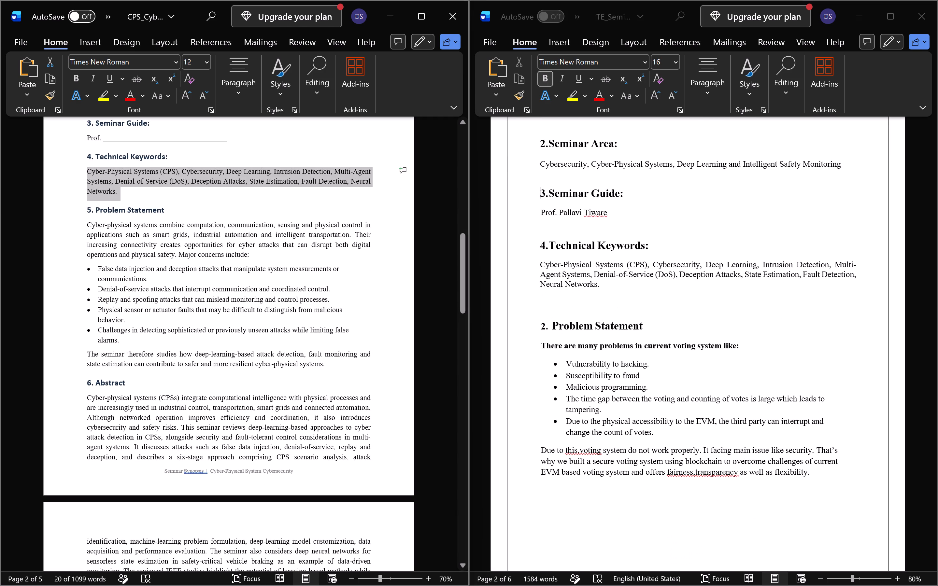
pyautogui.moveTo(85, 225); pyautogui.dragTo(330, 372)
pyautogui.hotkey('ctrl', 'c')
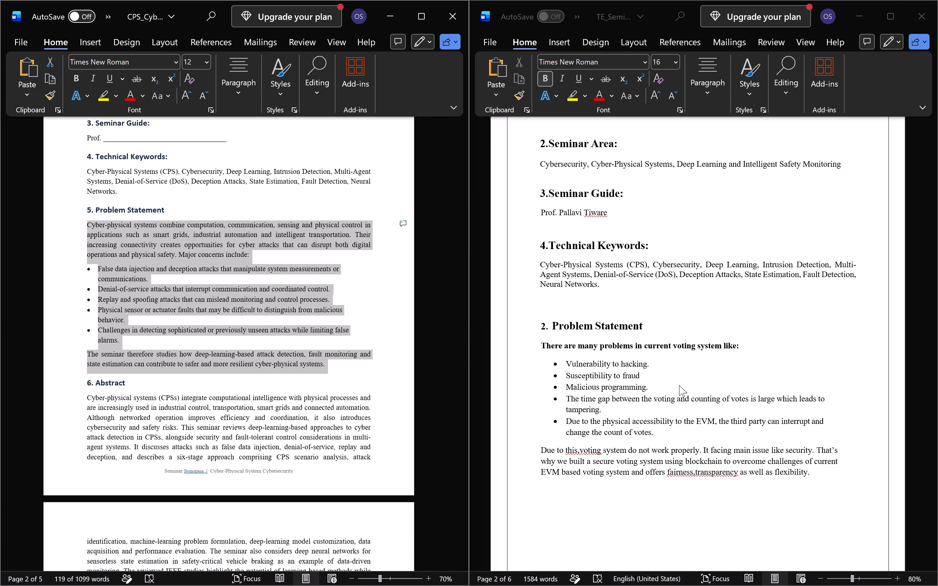
pyautogui.click(677, 383)
pyautogui.scroll(-1, 653, 387)
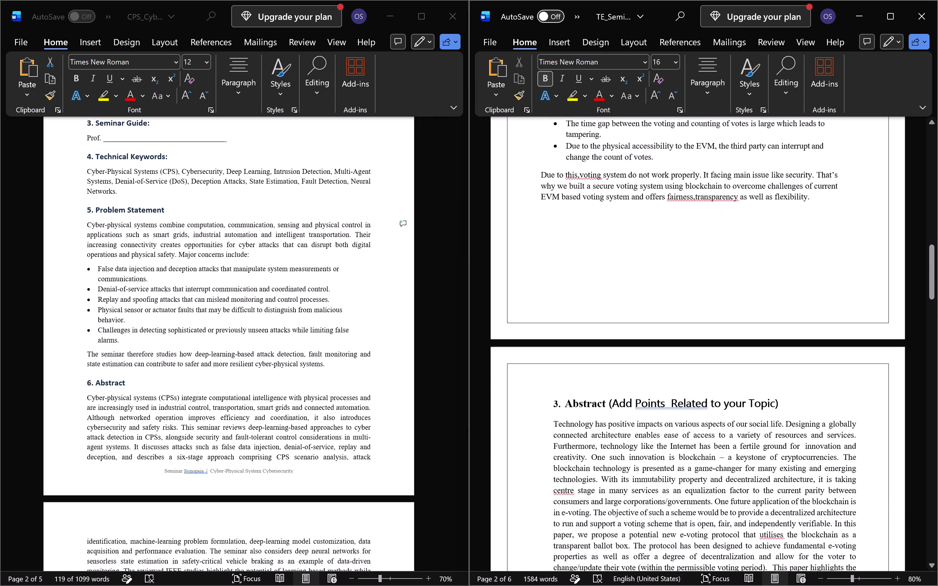
pyautogui.scroll(1, 683, 385)
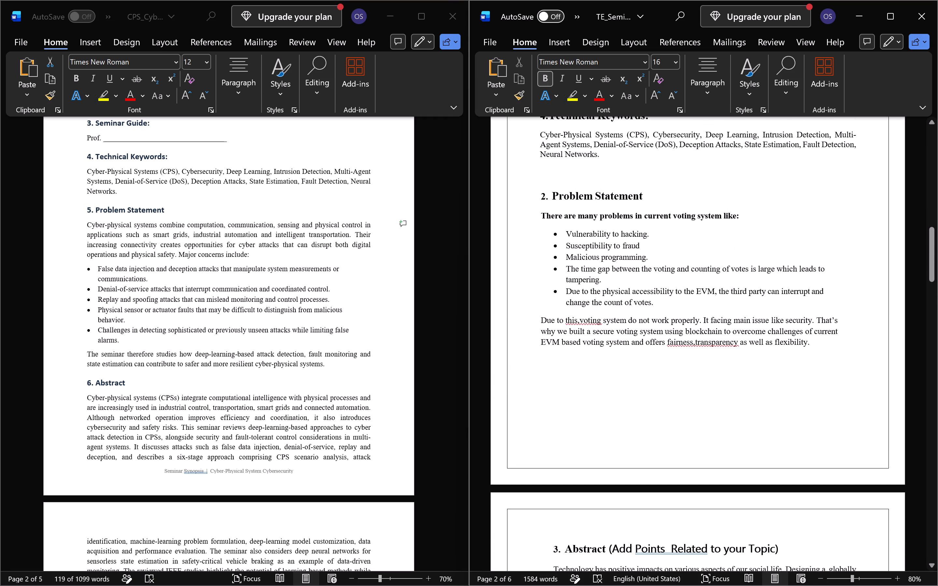
pyautogui.moveTo(542, 216); pyautogui.dragTo(813, 344)
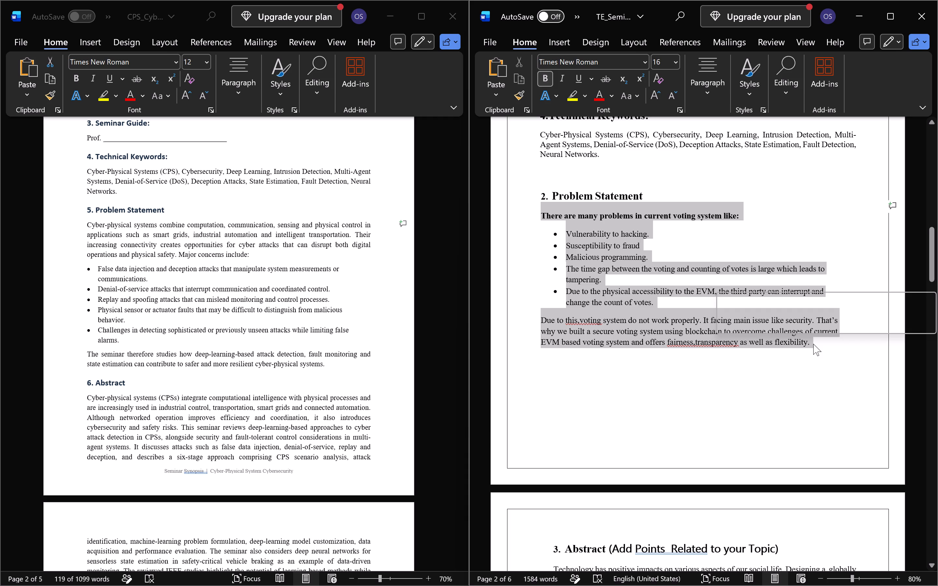
pyautogui.hotkey('ctrl', 'v')
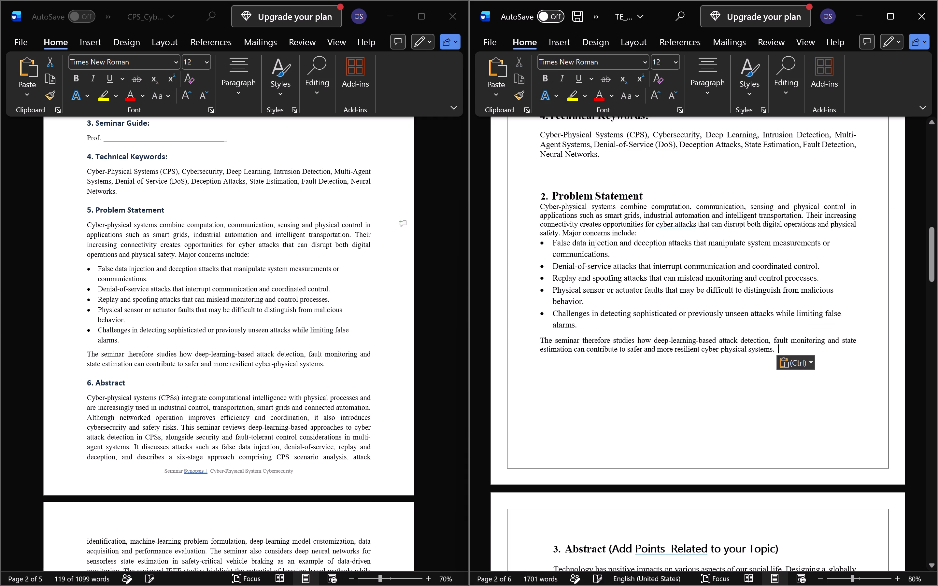
# Insert an unnumbered blank line beneath the "Problem Statement" heading and save the document.
pyautogui.click(650, 195)
pyautogui.hscroll(1, 650, 195)
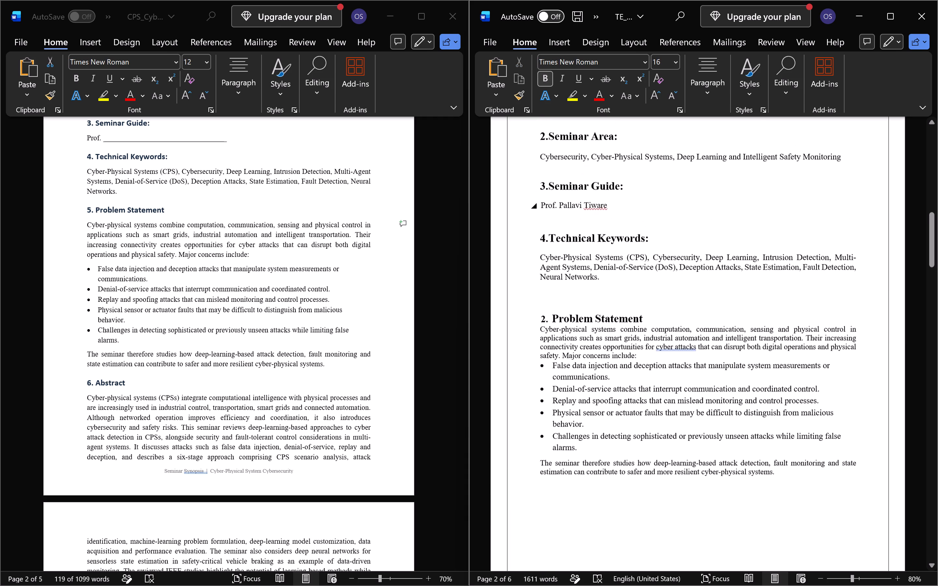
pyautogui.hscroll(1, 650, 195)
pyautogui.hotkey('ctrl', 's')
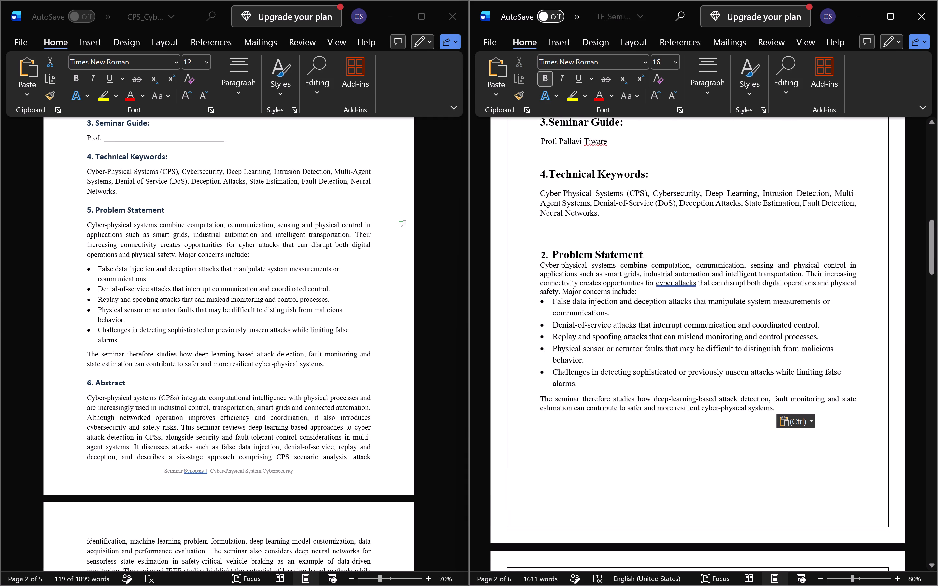
pyautogui.scroll(3, 655, 357)
pyautogui.scroll(-2, 655, 357)
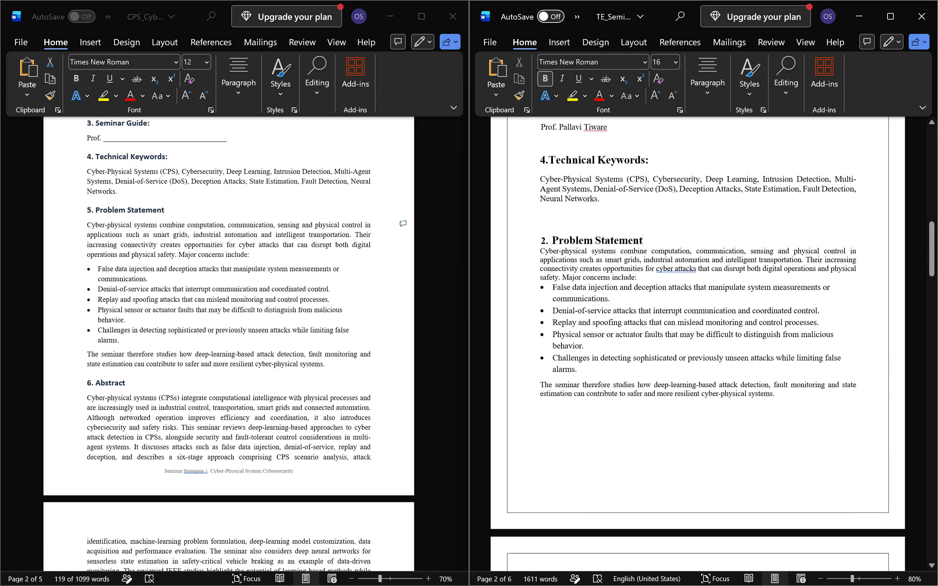
pyautogui.press('Return')
pyautogui.press('BackSpace')
pyautogui.press('BackSpace')
pyautogui.press('BackSpace')
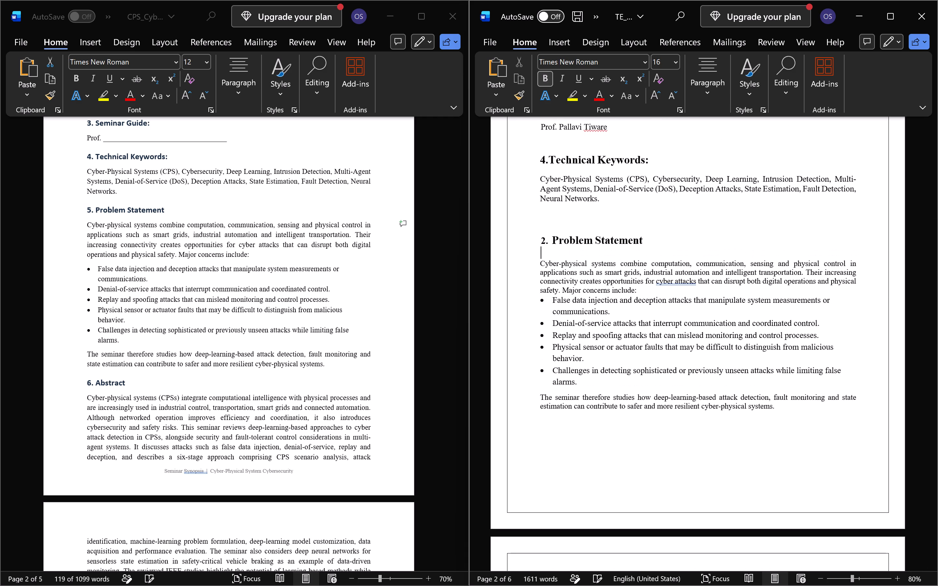
pyautogui.hotkey('ctrl', 's')
# Copy the full Abstract paragraph from the source synopsis, leaving the original text in place.
pyautogui.scroll(-1, 661, 474)
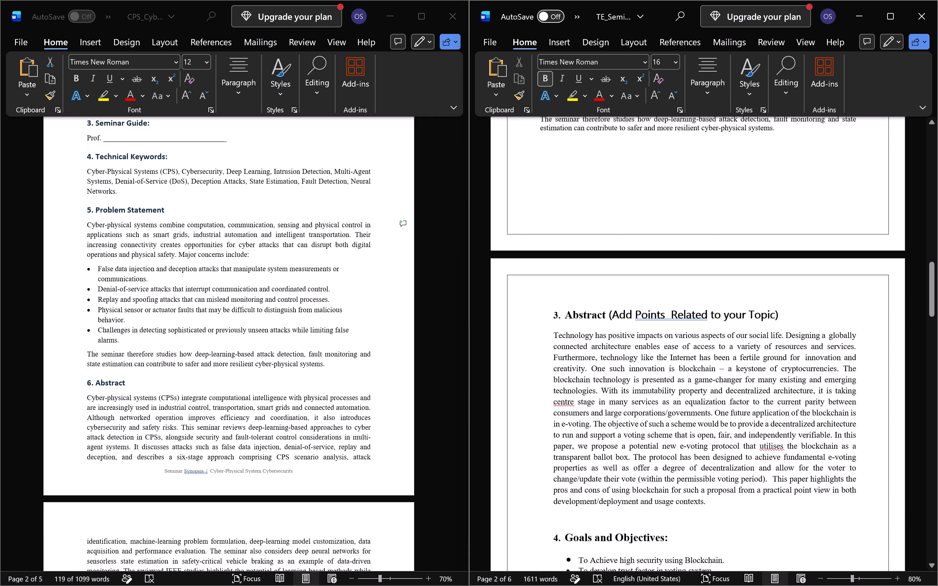
pyautogui.scroll(-1, 661, 474)
pyautogui.scroll(-2, 332, 343)
pyautogui.click(84, 201)
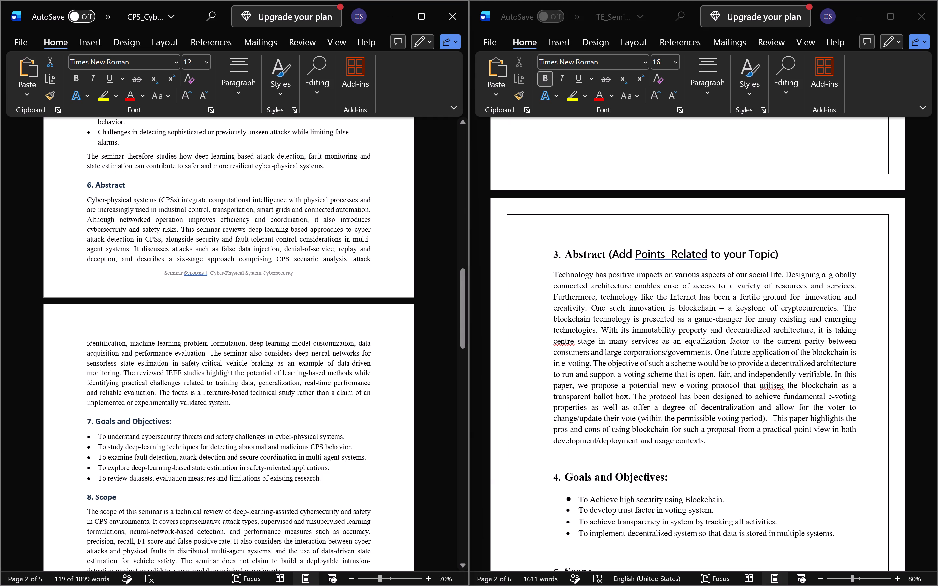
pyautogui.click(85, 201)
pyautogui.moveTo(85, 201); pyautogui.dragTo(301, 398)
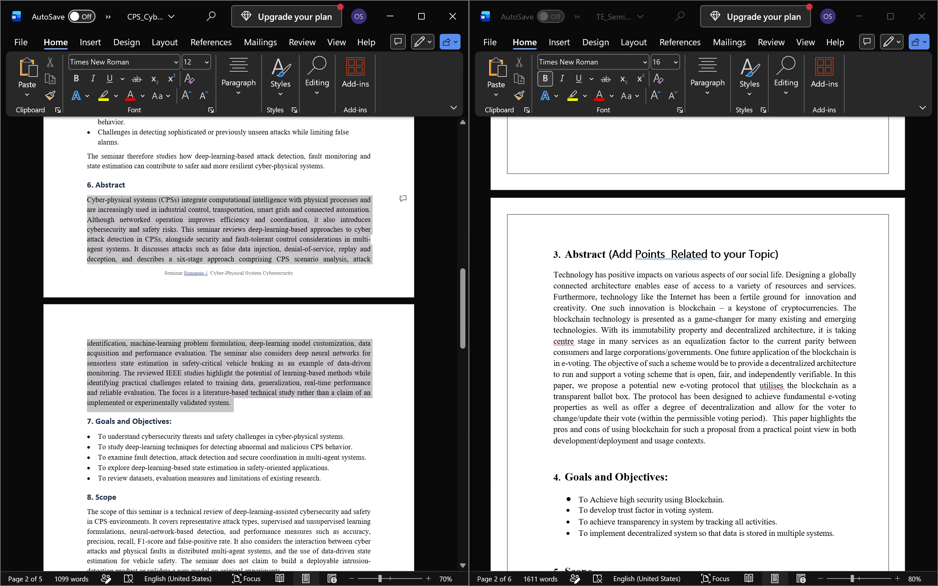
pyautogui.moveTo(301, 398); pyautogui.dragTo(234, 404)
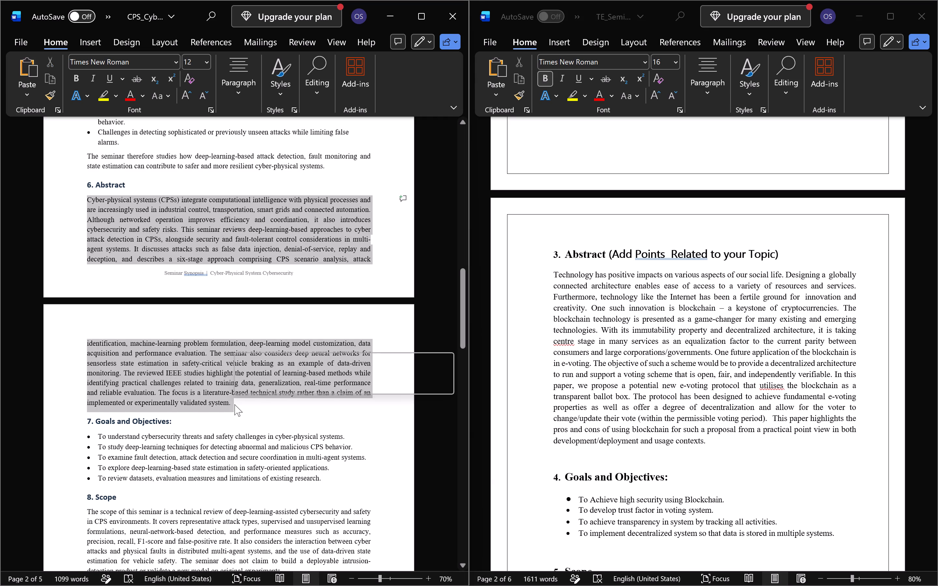
pyautogui.hotkey('ctrl', 'x')
pyautogui.hotkey('ctrl', 'z')
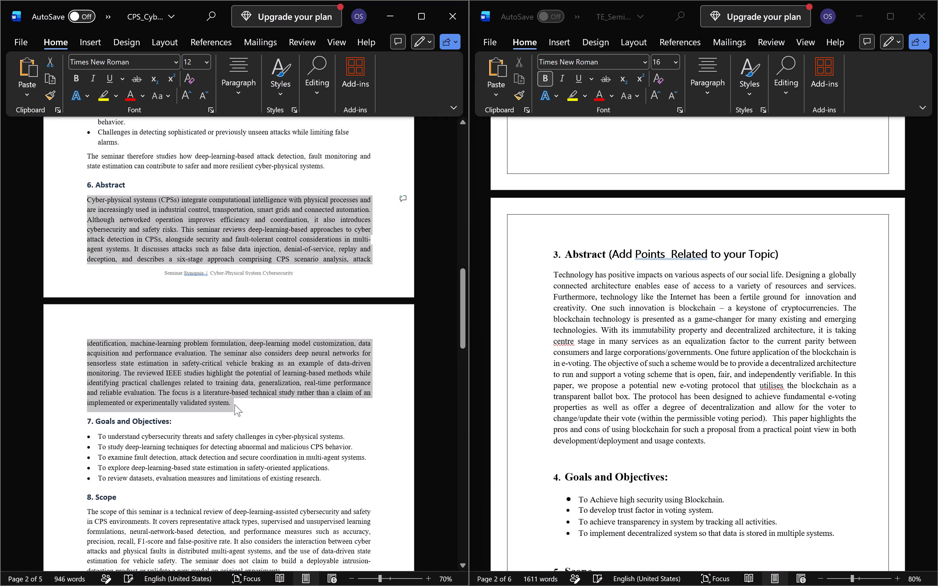
pyautogui.hotkey('ctrl', 'c')
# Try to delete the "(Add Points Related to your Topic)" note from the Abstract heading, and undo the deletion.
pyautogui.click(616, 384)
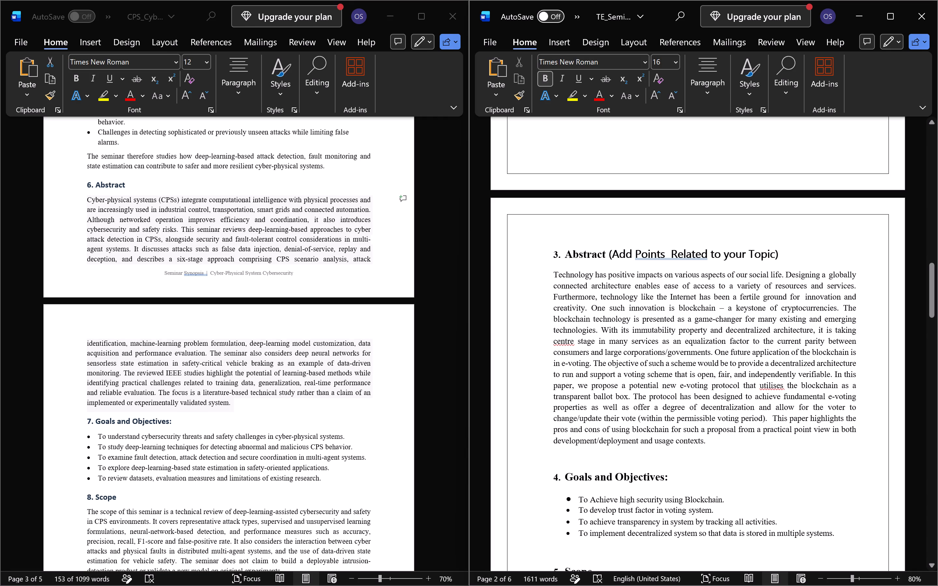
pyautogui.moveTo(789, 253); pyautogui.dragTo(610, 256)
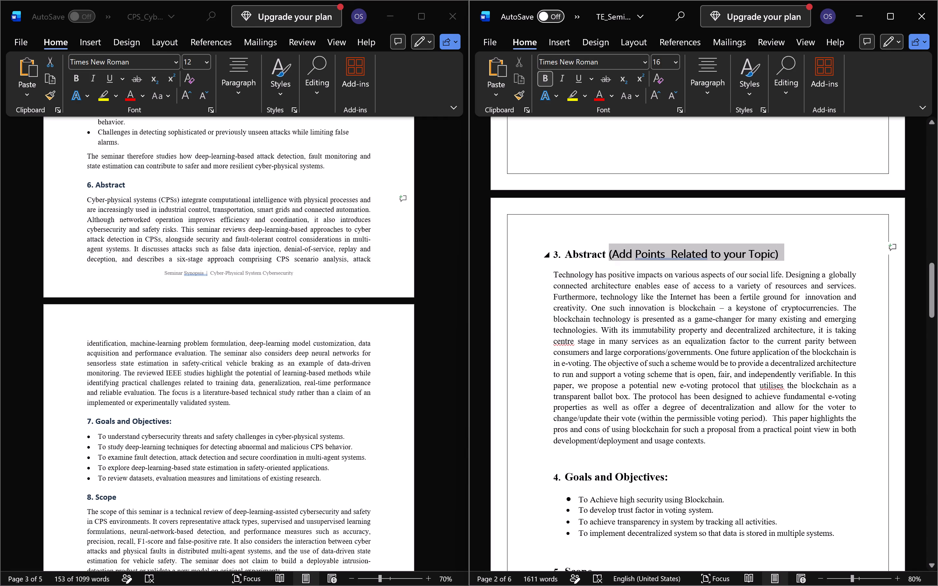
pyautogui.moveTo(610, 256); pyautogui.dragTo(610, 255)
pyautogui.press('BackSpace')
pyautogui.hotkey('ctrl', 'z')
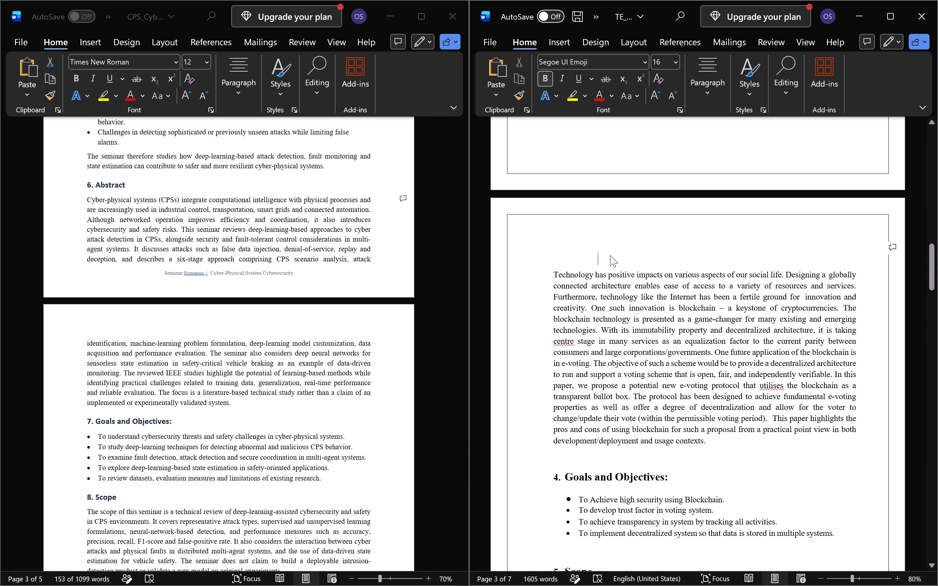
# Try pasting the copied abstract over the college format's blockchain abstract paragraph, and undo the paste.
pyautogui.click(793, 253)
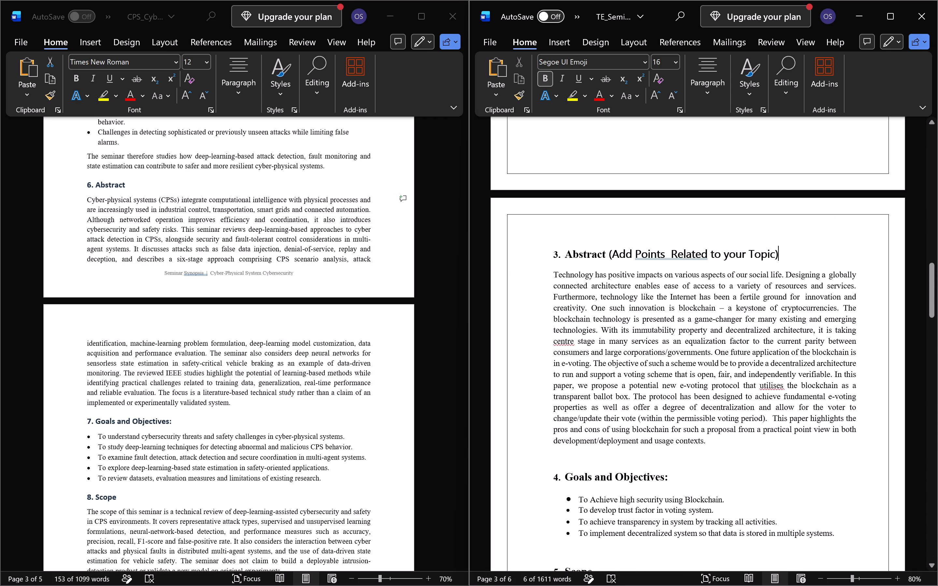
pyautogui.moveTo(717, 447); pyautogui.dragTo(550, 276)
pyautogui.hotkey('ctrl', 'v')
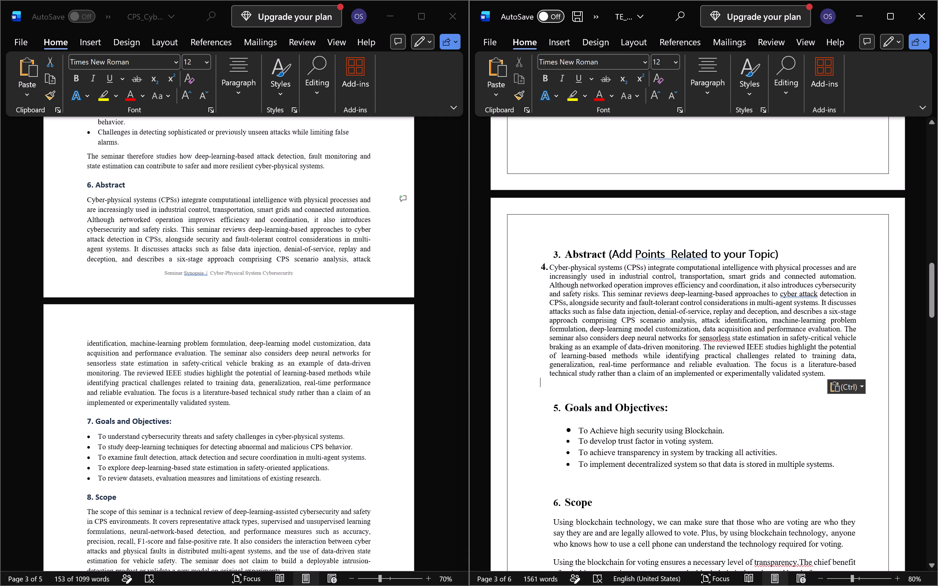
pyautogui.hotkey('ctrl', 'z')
# Replace the blockchain abstract paragraph in the college format with the copied cyber-physical systems abstract.
pyautogui.click(706, 442)
pyautogui.moveTo(712, 442); pyautogui.dragTo(550, 280)
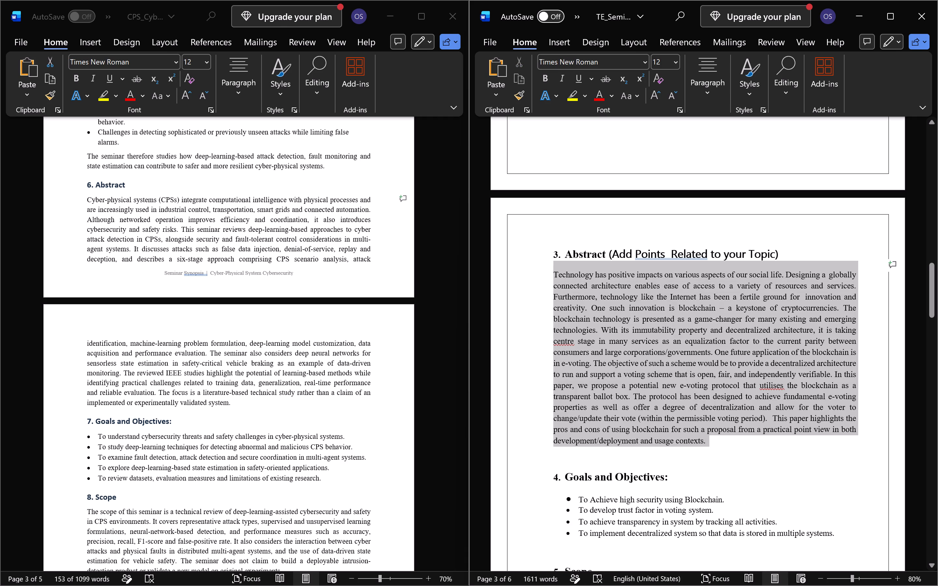
pyautogui.moveTo(550, 280); pyautogui.dragTo(549, 279)
pyautogui.hotkey('ctrl', 'v')
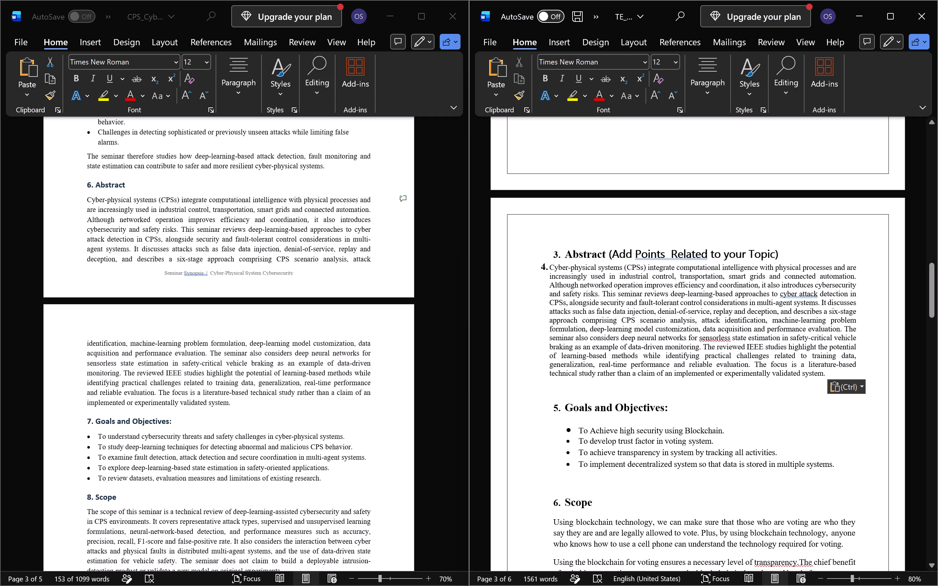
# Delete the "(Add Points Related to your Topic)" note from the Abstract heading, leaving only "Abstract".
pyautogui.click(781, 251)
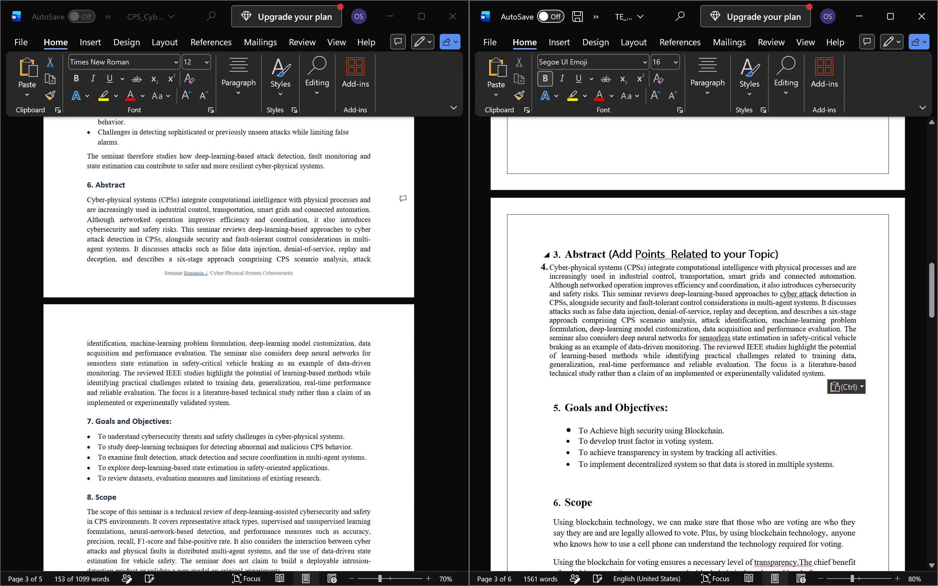
pyautogui.press('BackSpace')
pyautogui.press('BackSpace')
pyautogui.press('BackSpace')
pyautogui.press('BackSpace')
pyautogui.press('BackSpace')
pyautogui.press('BackSpace')
pyautogui.press('BackSpace')
pyautogui.press('BackSpace')
pyautogui.press('BackSpace')
pyautogui.press('BackSpace')
pyautogui.press('BackSpace')
pyautogui.press('BackSpace')
pyautogui.press('BackSpace')
pyautogui.press('BackSpace')
pyautogui.press('BackSpace')
pyautogui.press('BackSpace')
pyautogui.press('BackSpace')
pyautogui.press('BackSpace')
pyautogui.press('BackSpace')
pyautogui.press('BackSpace')
pyautogui.press('BackSpace')
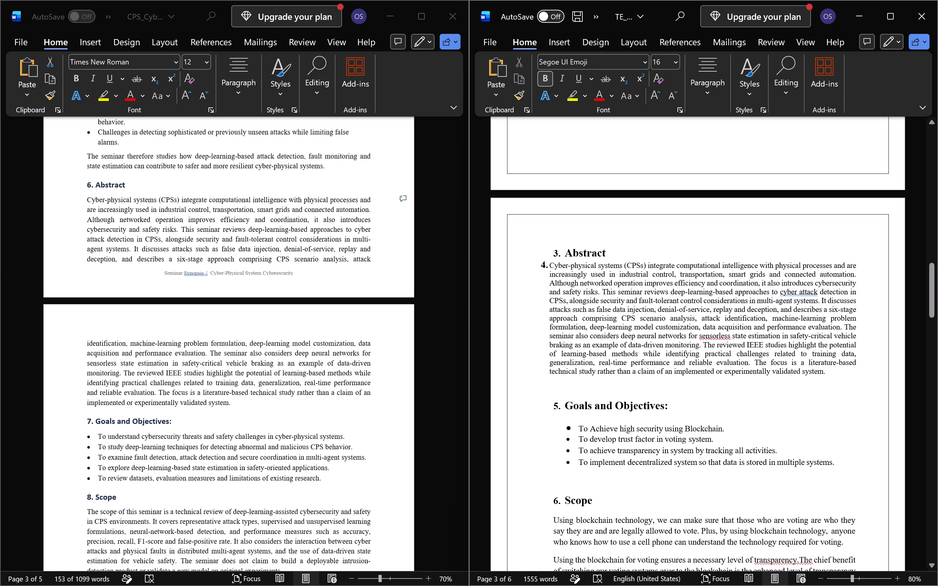
# Remove the list number and indent from the pasted abstract paragraph so it starts at the page margin.
pyautogui.click(550, 267)
pyautogui.press('BackSpace')
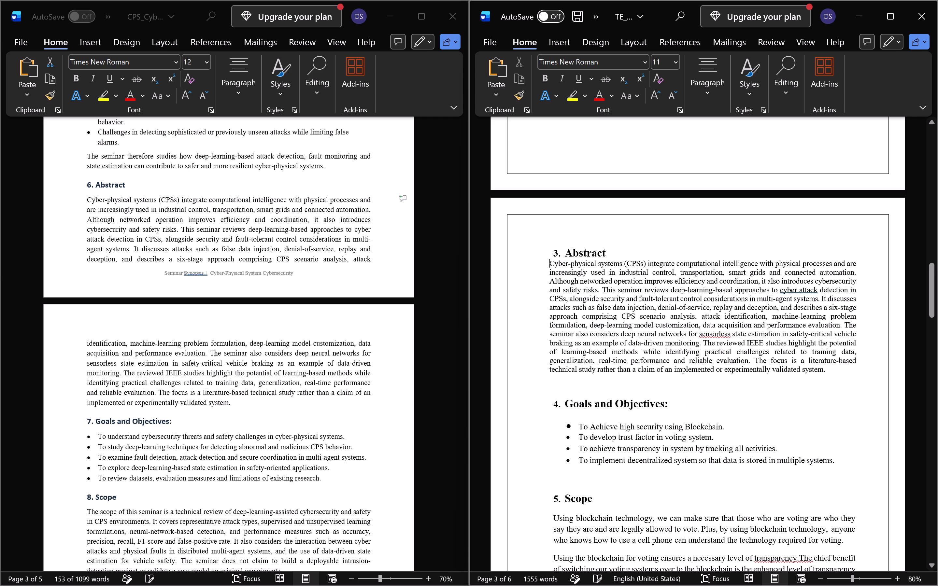
pyautogui.press('BackSpace')
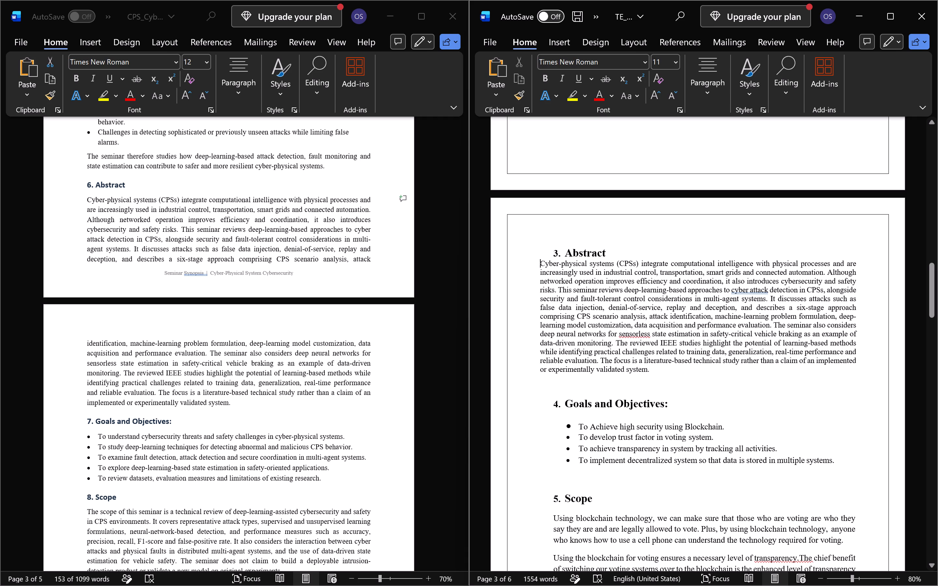
# Remove the automatic list number from the "Abstract" heading.
pyautogui.scroll(1, 550, 267)
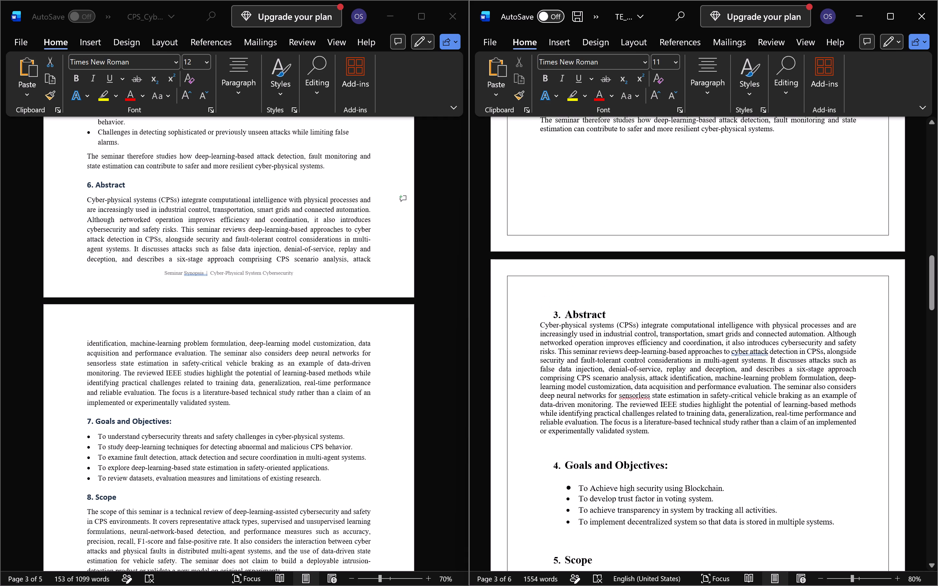
pyautogui.scroll(1, 583, 325)
pyautogui.click(555, 327)
pyautogui.press('BackSpace')
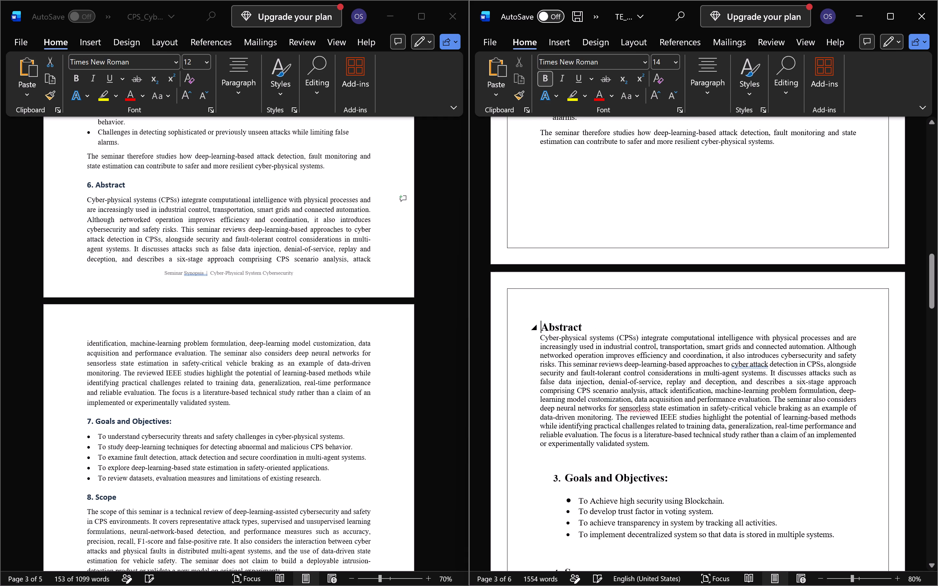
# Replace the automatic number of the "Problem Statement" heading in the college format with "5." and save the document.
pyautogui.scroll(3, 555, 327)
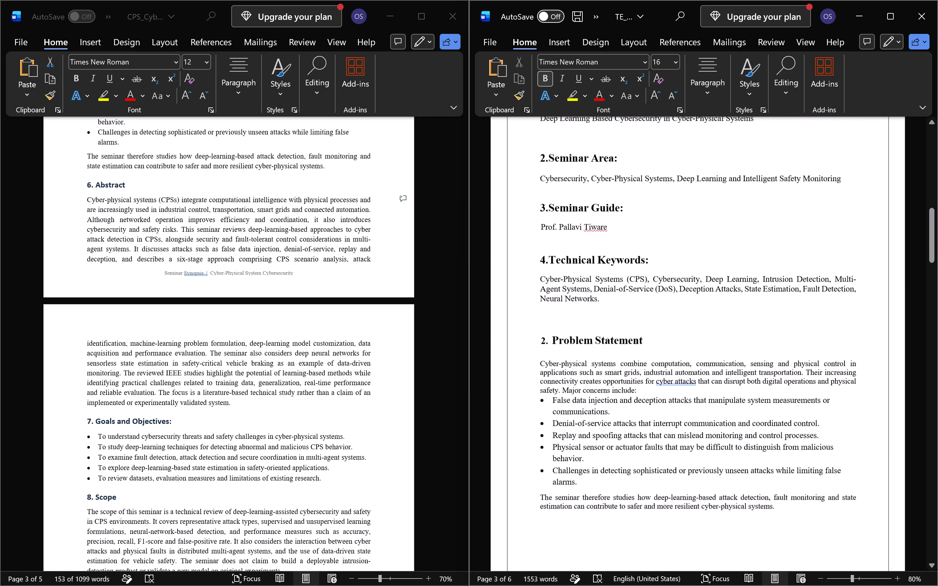
pyautogui.scroll(1, 576, 322)
pyautogui.scroll(1, 303, 369)
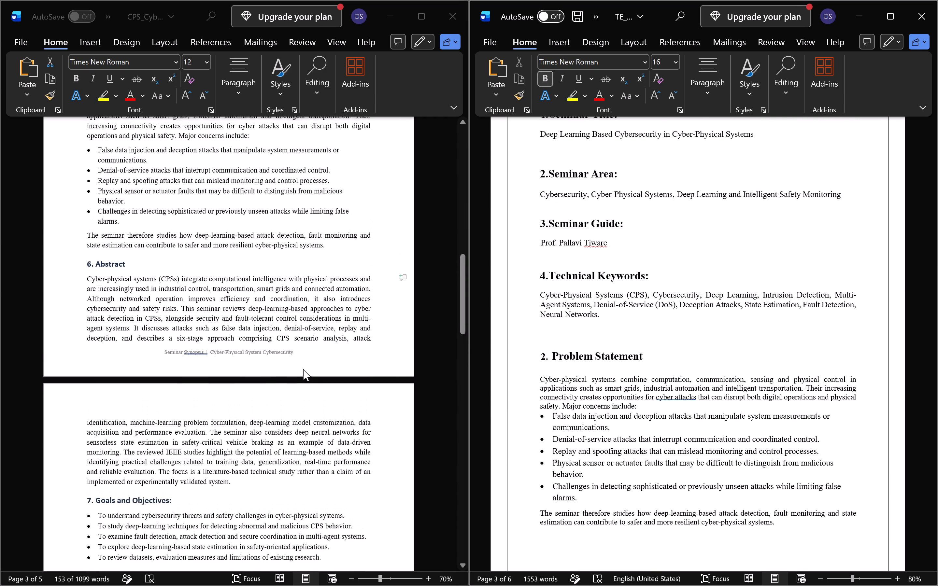
pyautogui.scroll(1, 375, 361)
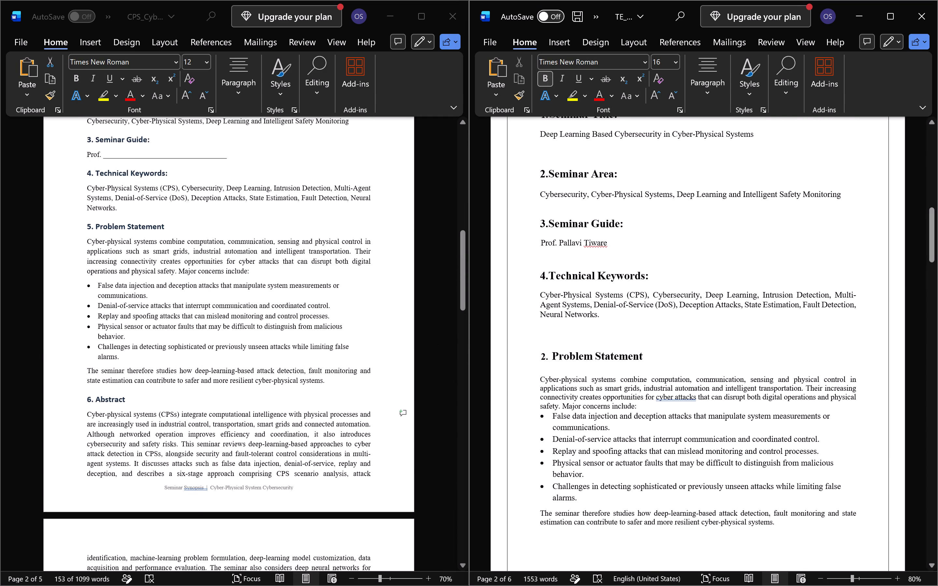
pyautogui.click(546, 360)
pyautogui.press('BackSpace')
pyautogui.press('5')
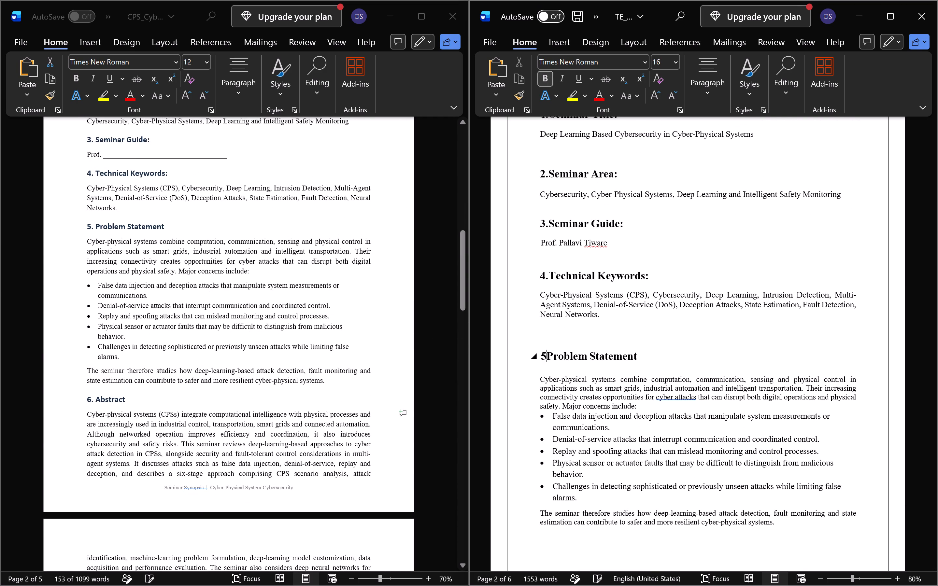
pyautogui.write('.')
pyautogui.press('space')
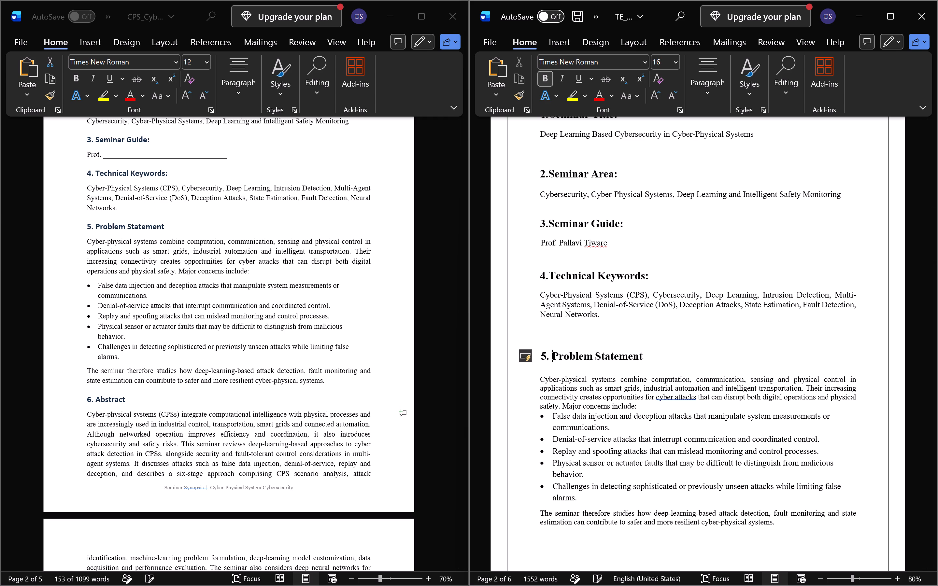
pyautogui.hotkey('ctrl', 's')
# Number the "Abstract" heading "6." and save the document.
pyautogui.scroll(-2, 567, 383)
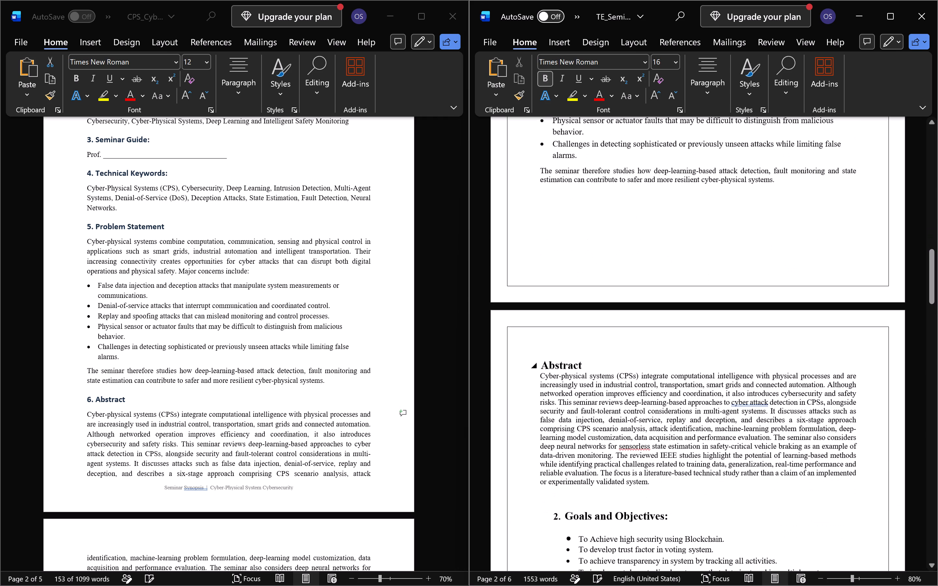
pyautogui.click(544, 368)
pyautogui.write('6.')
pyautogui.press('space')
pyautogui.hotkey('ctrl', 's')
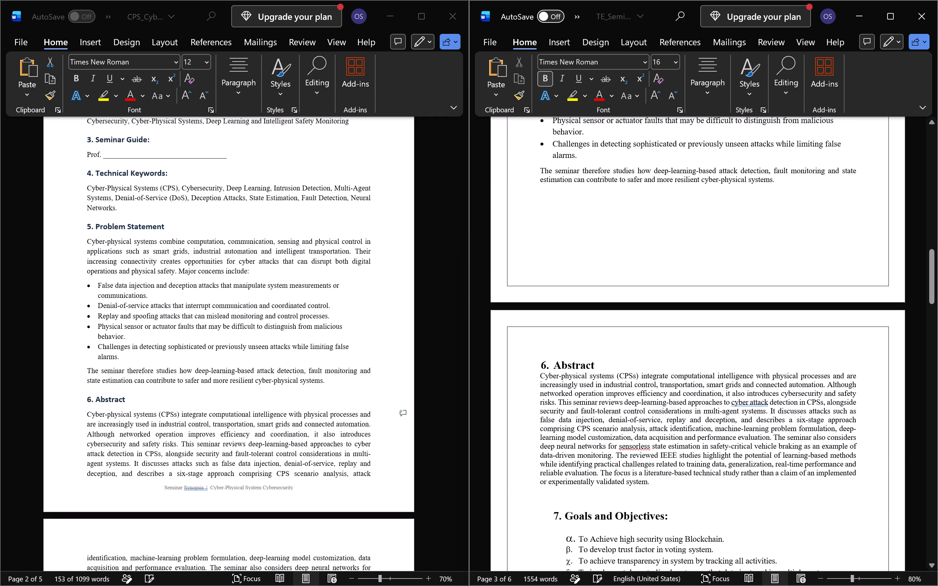
# Insert an unnumbered blank line between the "Abstract" heading and its paragraph, and save the document.
pyautogui.scroll(-1, 614, 417)
pyautogui.scroll(-1, 634, 381)
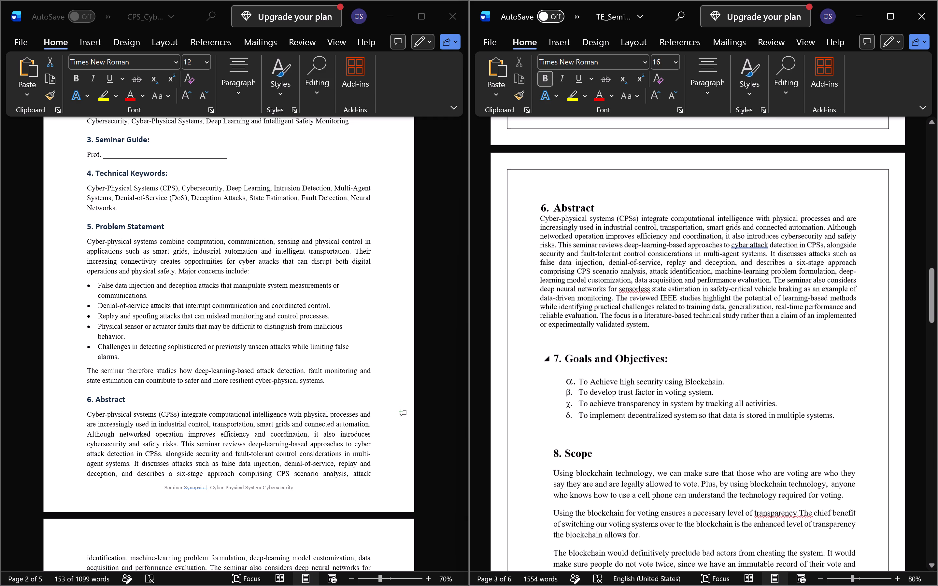
pyautogui.click(611, 210)
pyautogui.press('Return')
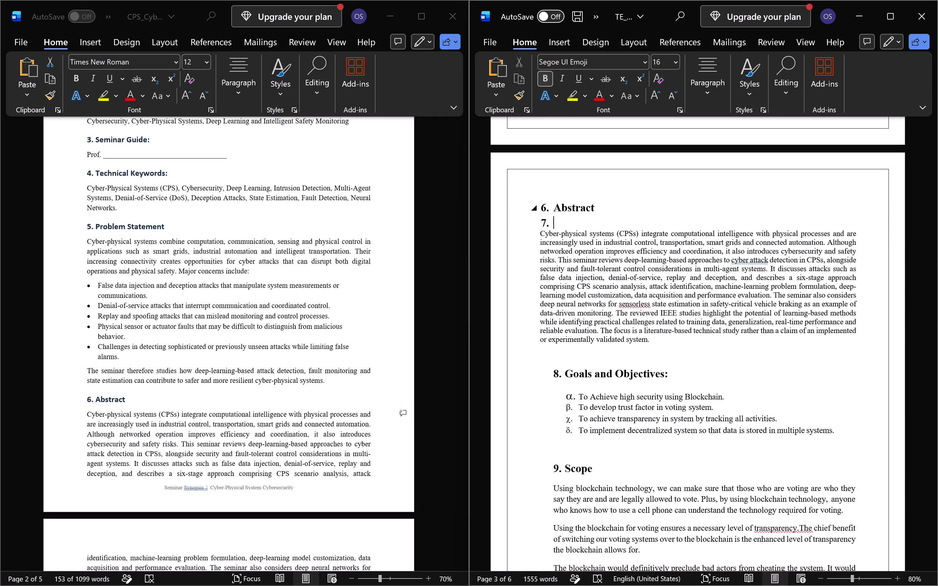
pyautogui.press('BackSpace')
pyautogui.press('BackSpace')
pyautogui.press('BackSpace')
pyautogui.press('BackSpace')
pyautogui.press('BackSpace')
pyautogui.press('Return')
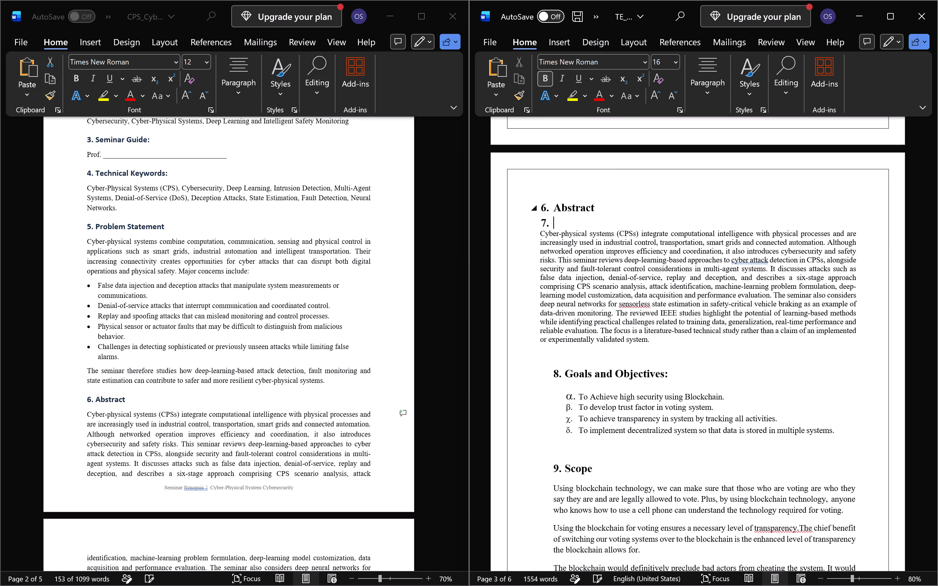
pyautogui.press('BackSpace')
pyautogui.press('BackSpace')
pyautogui.hotkey('ctrl', 's')
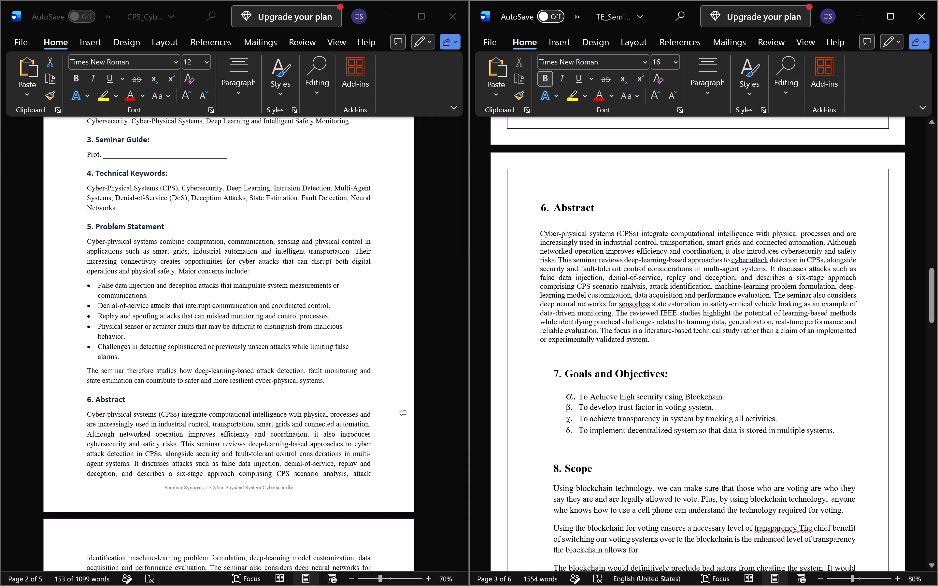
# Set the font size of the abstract paragraph to 12.
pyautogui.moveTo(652, 339); pyautogui.dragTo(535, 231)
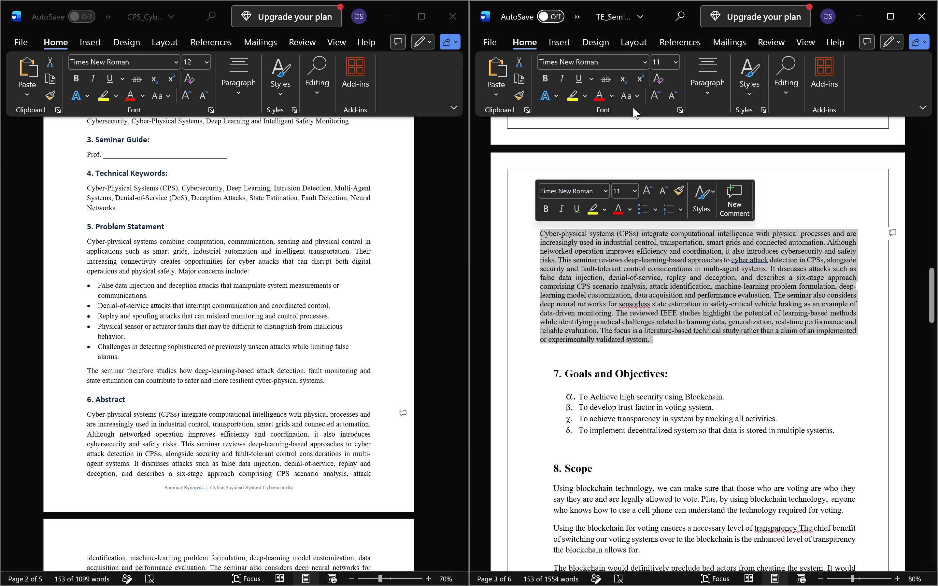
pyautogui.click(658, 60)
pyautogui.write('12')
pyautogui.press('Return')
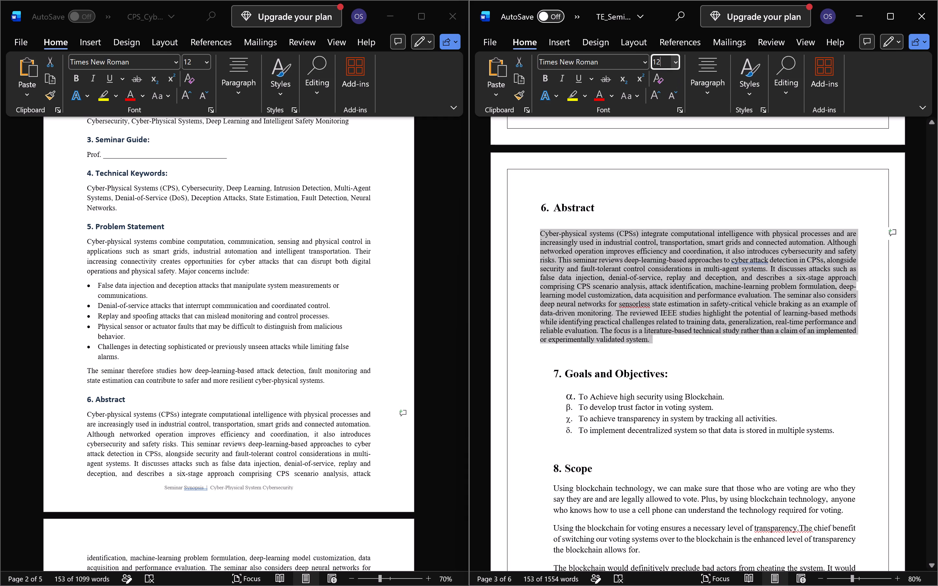
pyautogui.click(778, 303)
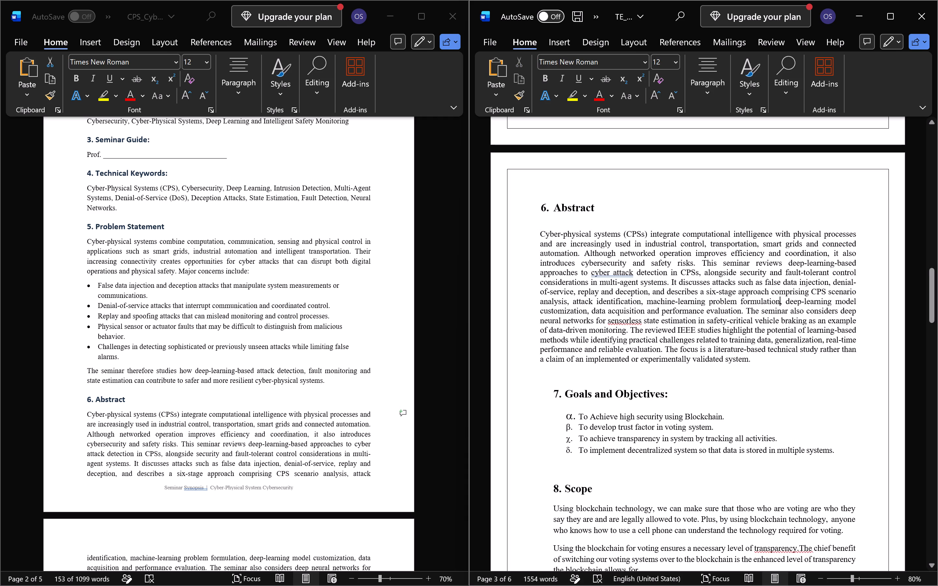
# Set the font size of all Problem Statement body text, including its bullets and closing paragraph, to 12.
pyautogui.scroll(1, 769, 388)
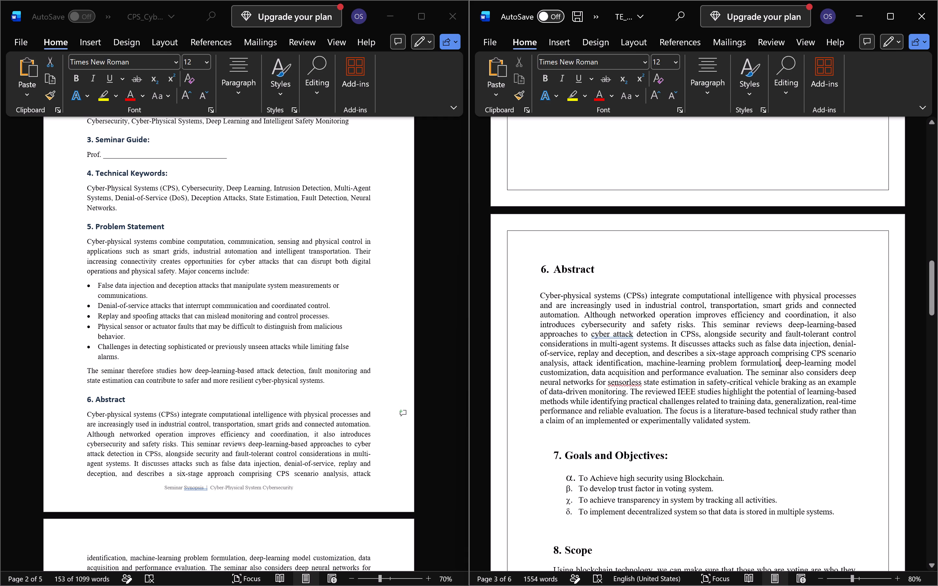
pyautogui.scroll(2, 615, 336)
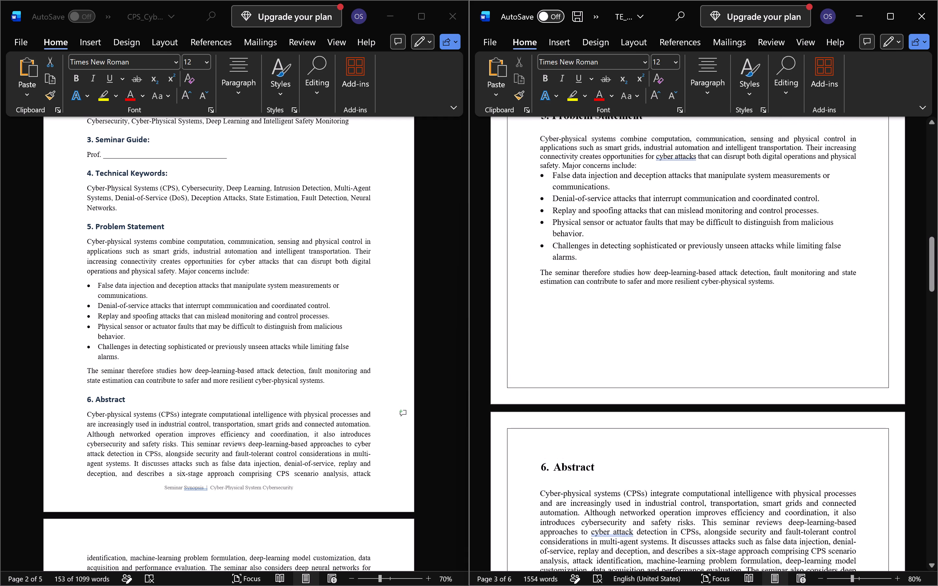
pyautogui.click(680, 273)
pyautogui.scroll(1, 712, 276)
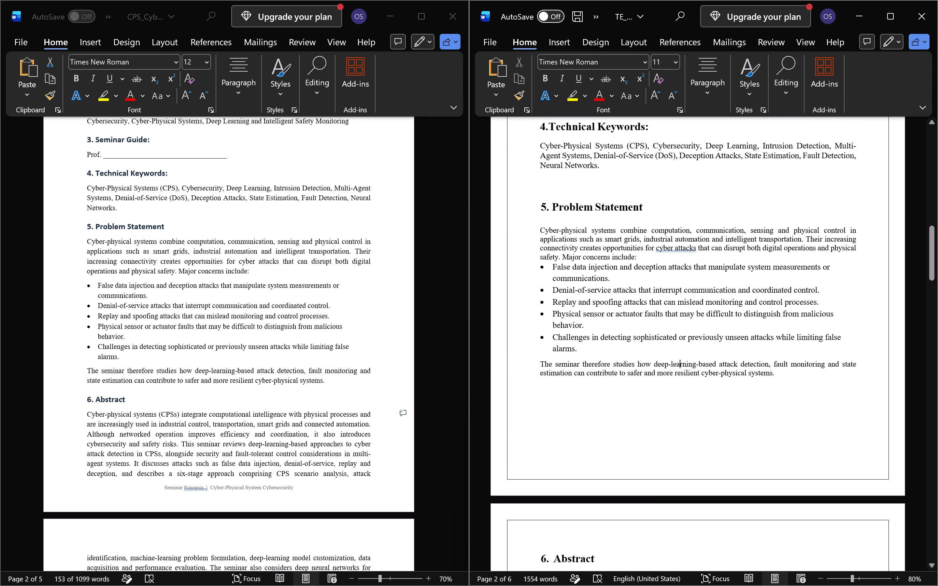
pyautogui.moveTo(779, 380); pyautogui.dragTo(532, 228)
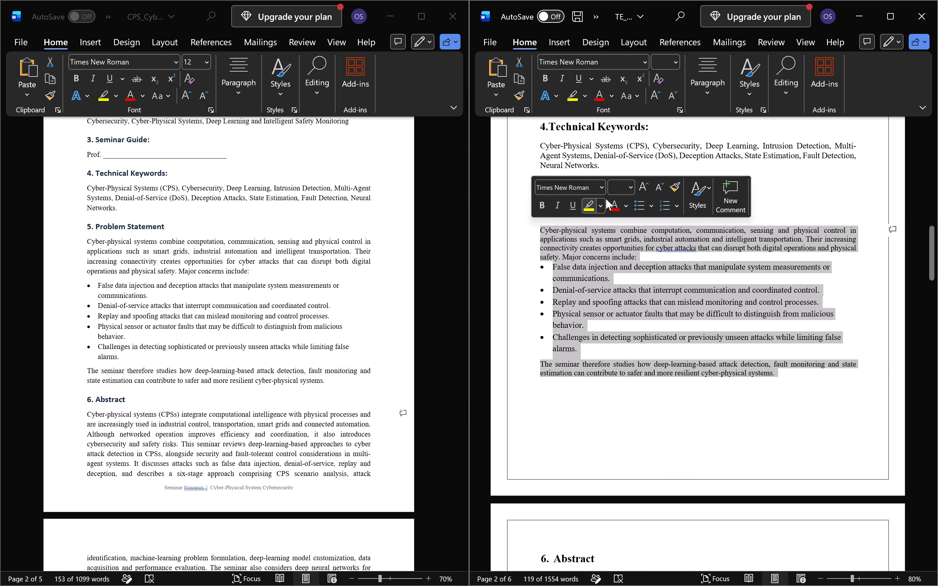
pyautogui.click(619, 189)
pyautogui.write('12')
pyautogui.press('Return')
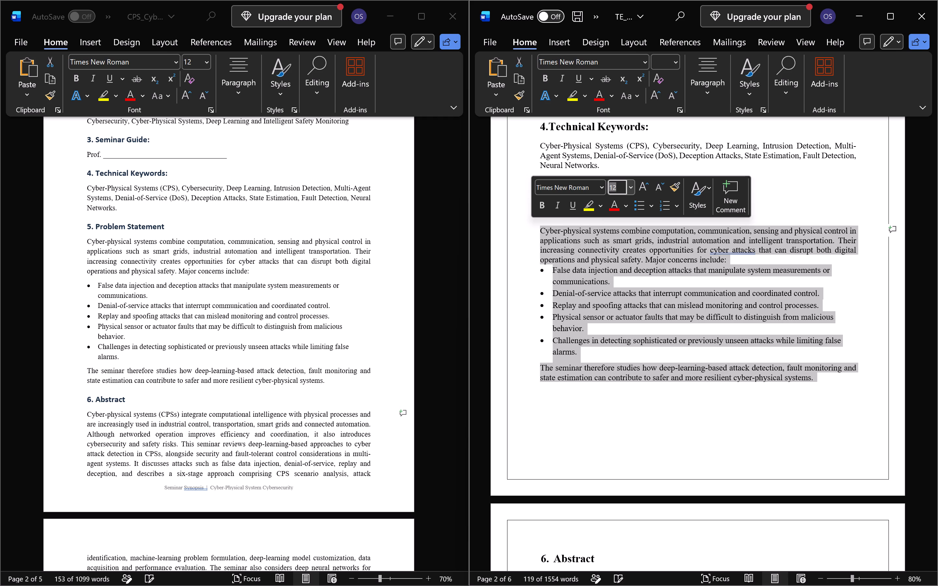
pyautogui.click(671, 452)
# Copy the five bullets under "Goals and Objectives" in the ChatGPT-generated synopsis.
pyautogui.scroll(1, 671, 452)
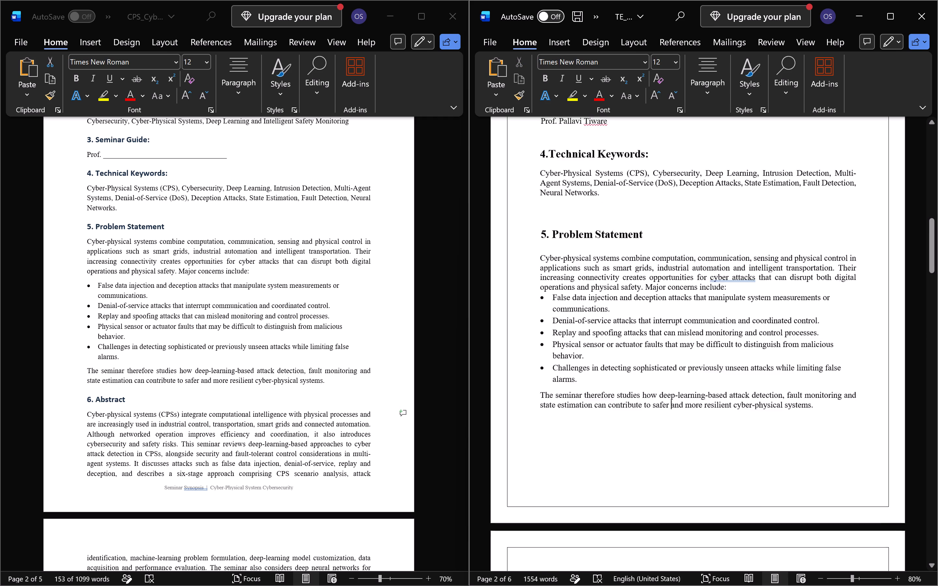
pyautogui.scroll(1, 671, 452)
pyautogui.scroll(-3, 671, 452)
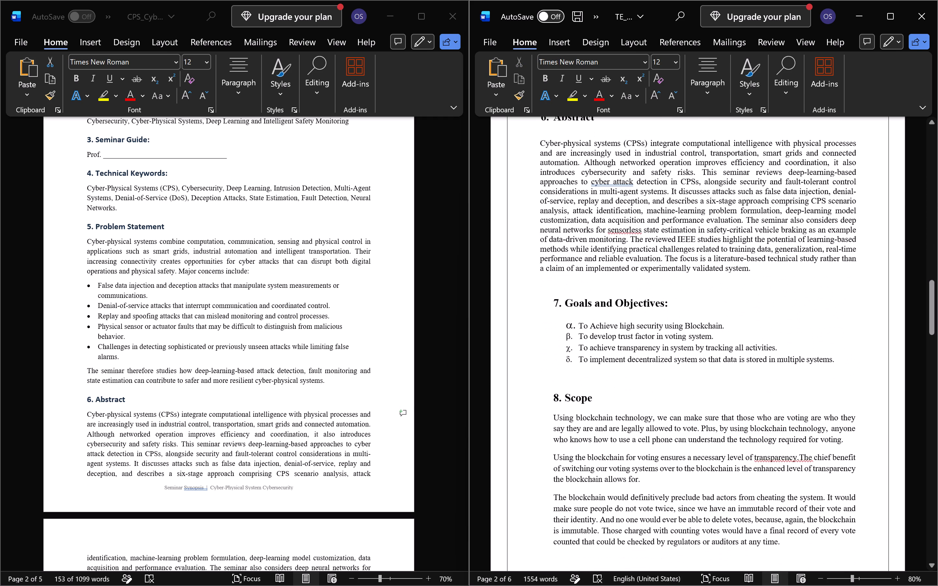
pyautogui.scroll(-4, 370, 375)
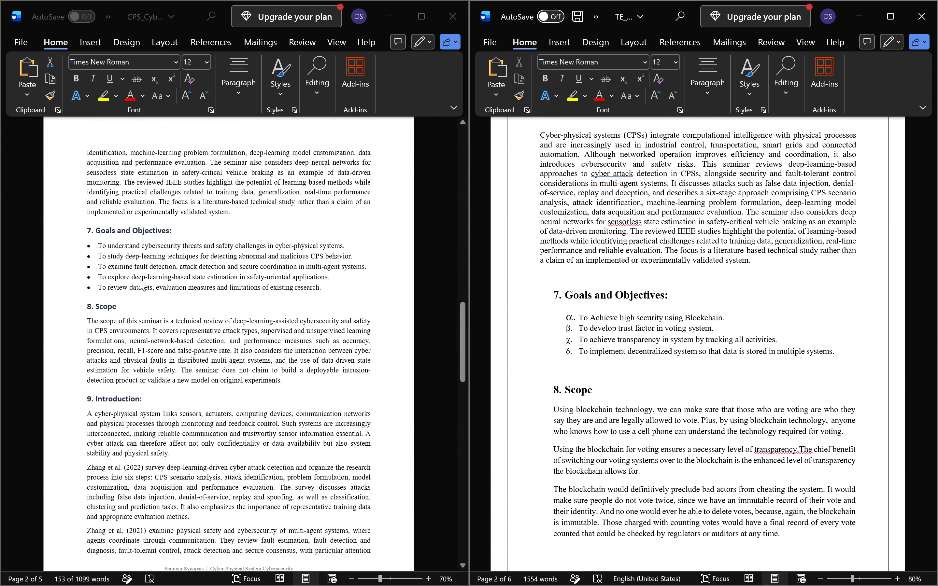
pyautogui.click(316, 322)
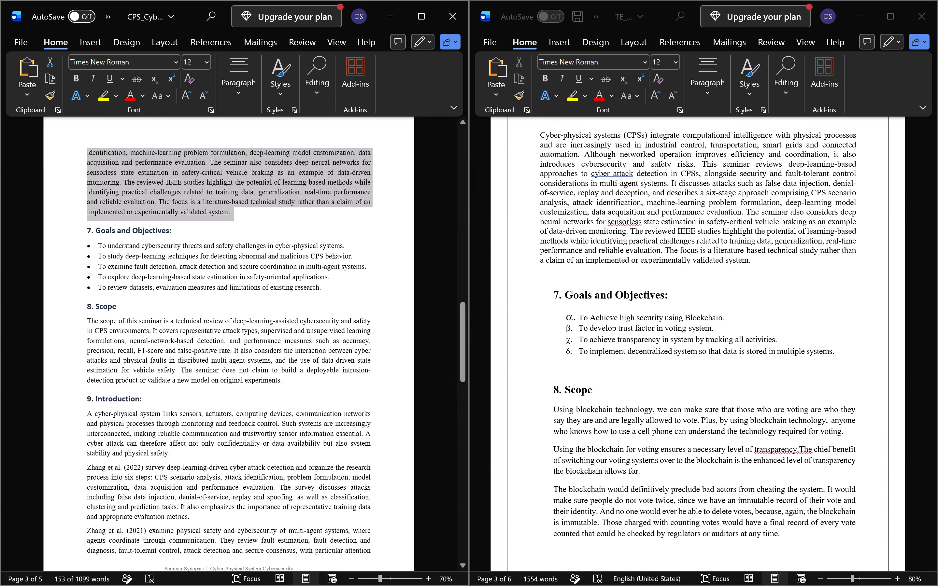
pyautogui.click(325, 287)
pyautogui.moveTo(325, 287); pyautogui.dragTo(82, 246)
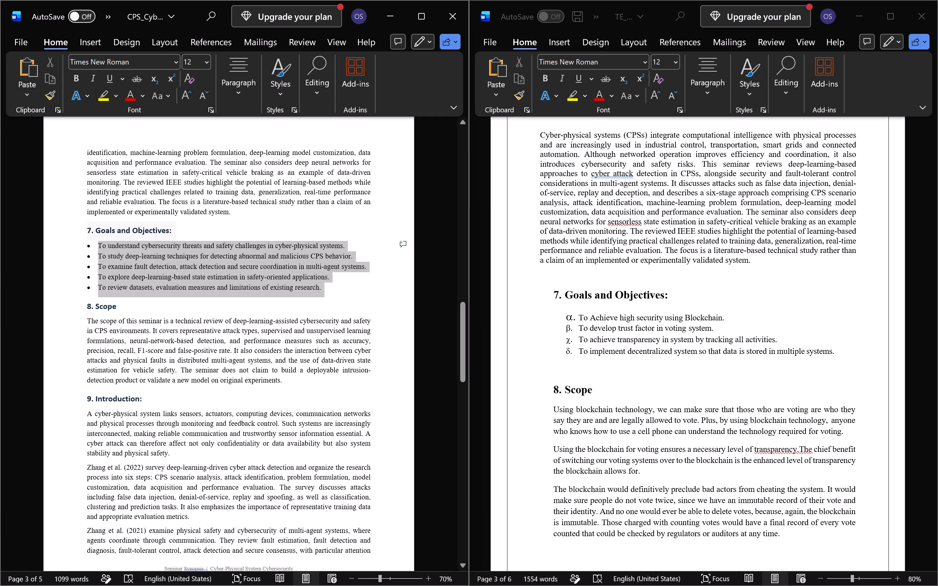
pyautogui.moveTo(82, 246); pyautogui.dragTo(84, 246)
pyautogui.hotkey('ctrl', 'c')
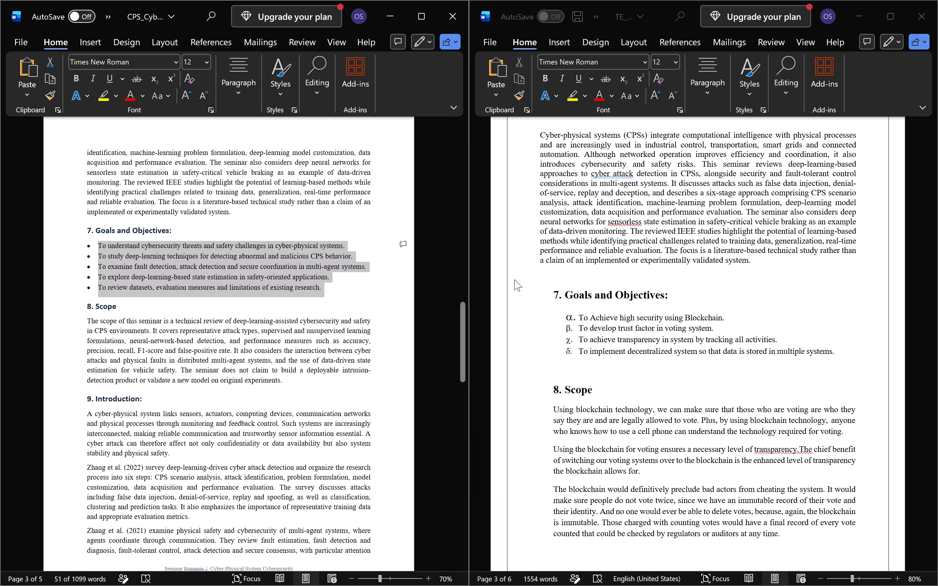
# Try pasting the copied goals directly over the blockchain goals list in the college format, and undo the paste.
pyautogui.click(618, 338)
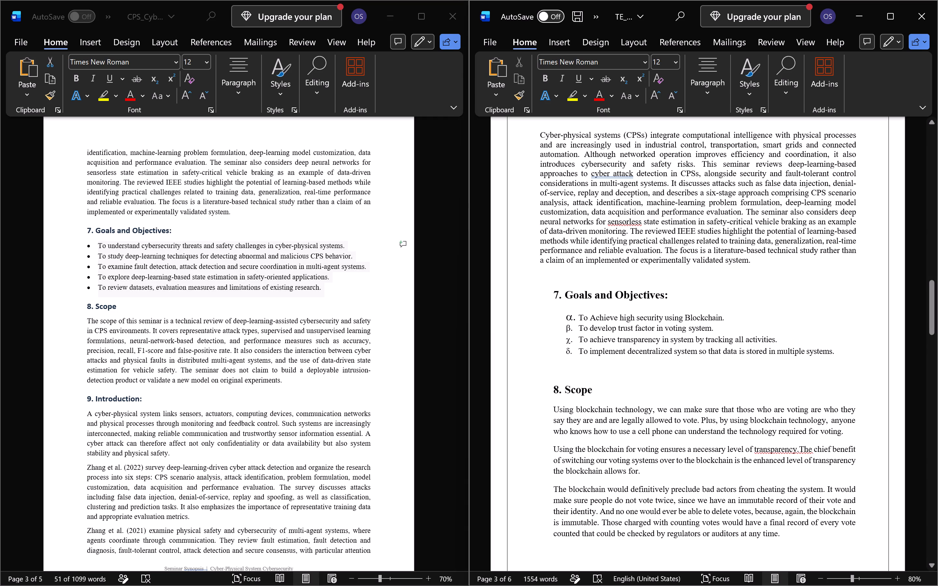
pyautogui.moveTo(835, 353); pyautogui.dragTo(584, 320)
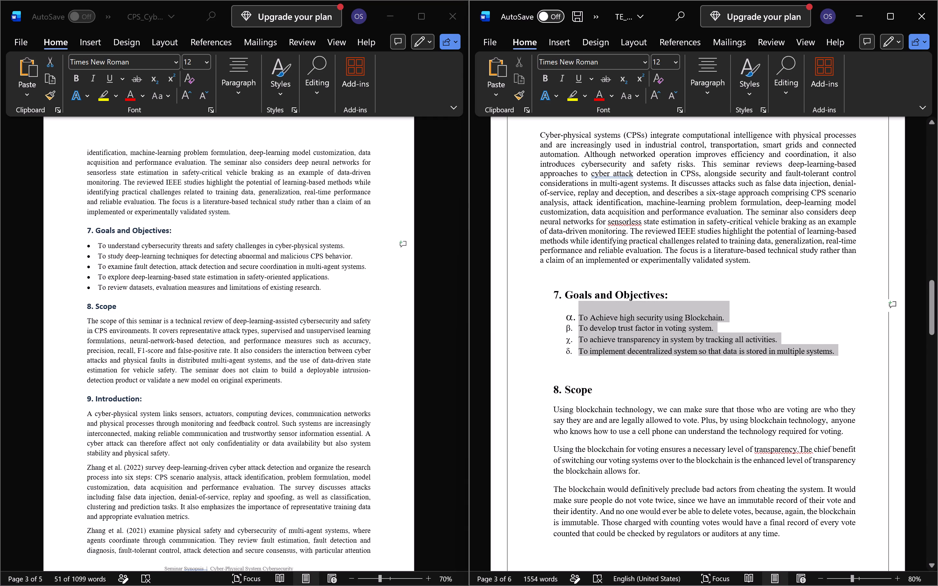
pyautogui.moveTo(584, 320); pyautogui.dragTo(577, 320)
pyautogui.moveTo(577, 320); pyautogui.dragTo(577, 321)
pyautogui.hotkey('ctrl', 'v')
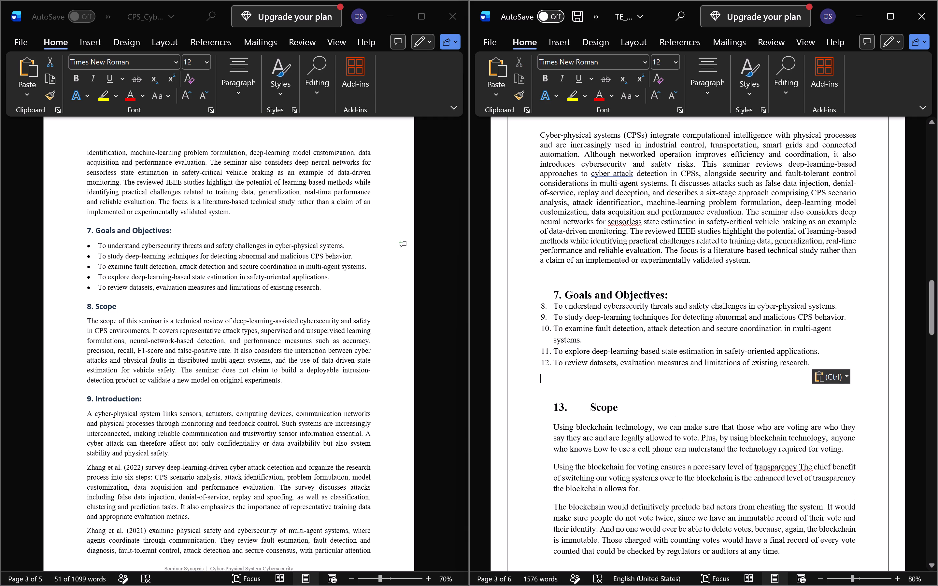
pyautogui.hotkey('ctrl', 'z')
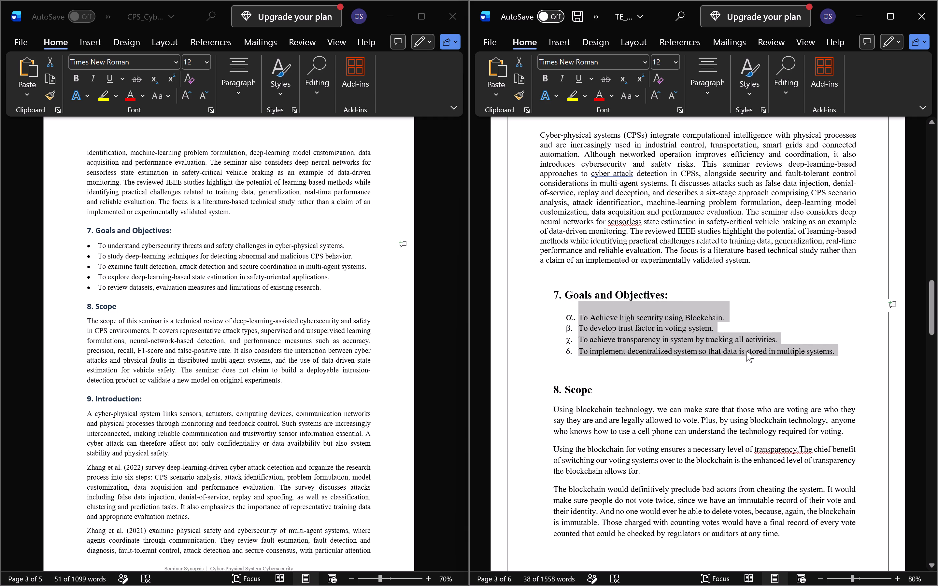
# Delete the selected blockchain goals, paste the copied cyber-physical systems goals under "Goals and Objectives" as bullets, and save the document.
pyautogui.press('BackSpace')
pyautogui.press('Return')
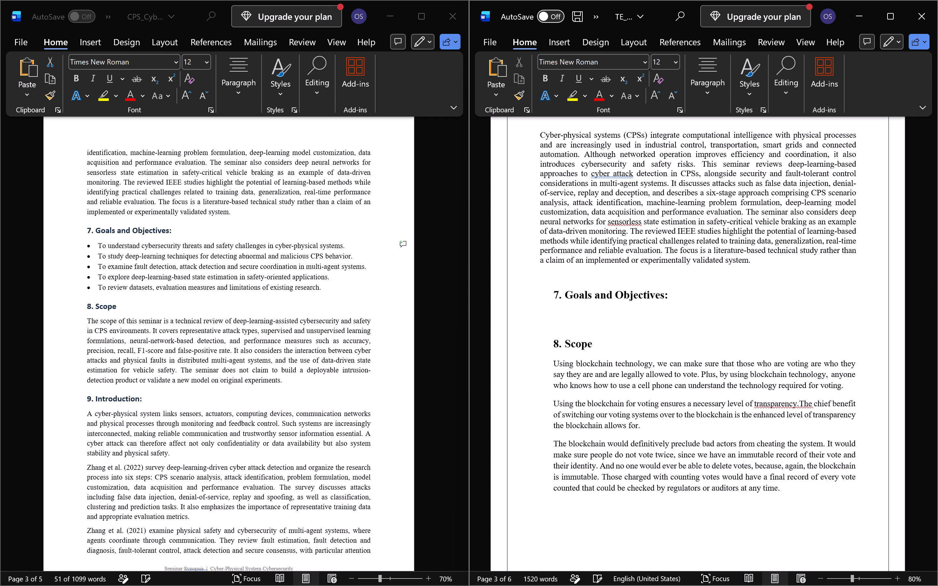
pyautogui.hotkey('ctrl', 'v')
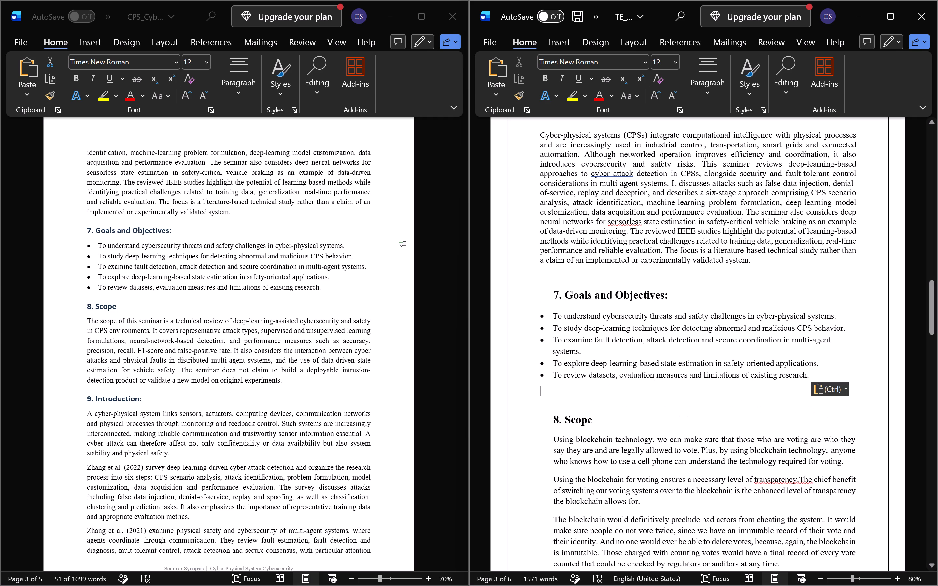
pyautogui.hotkey('ctrl', 's')
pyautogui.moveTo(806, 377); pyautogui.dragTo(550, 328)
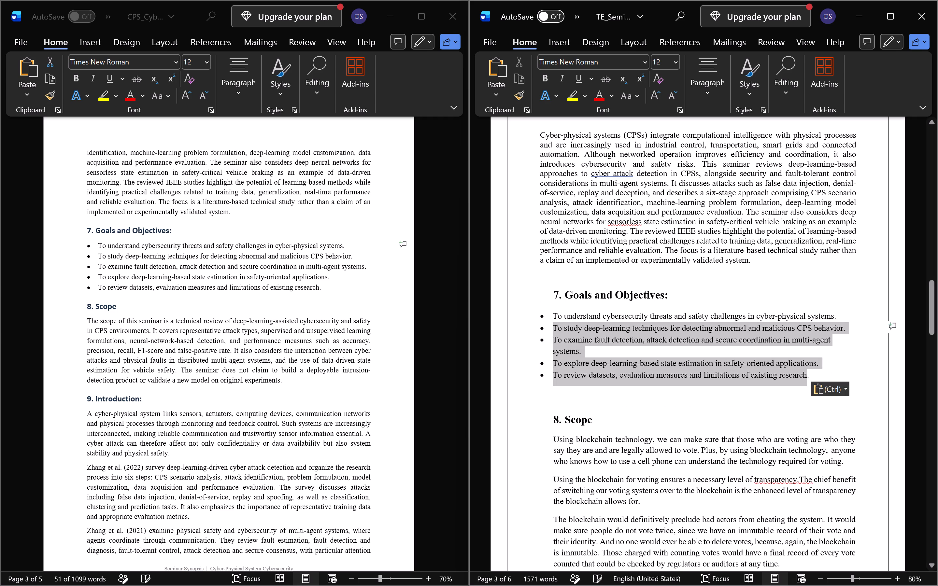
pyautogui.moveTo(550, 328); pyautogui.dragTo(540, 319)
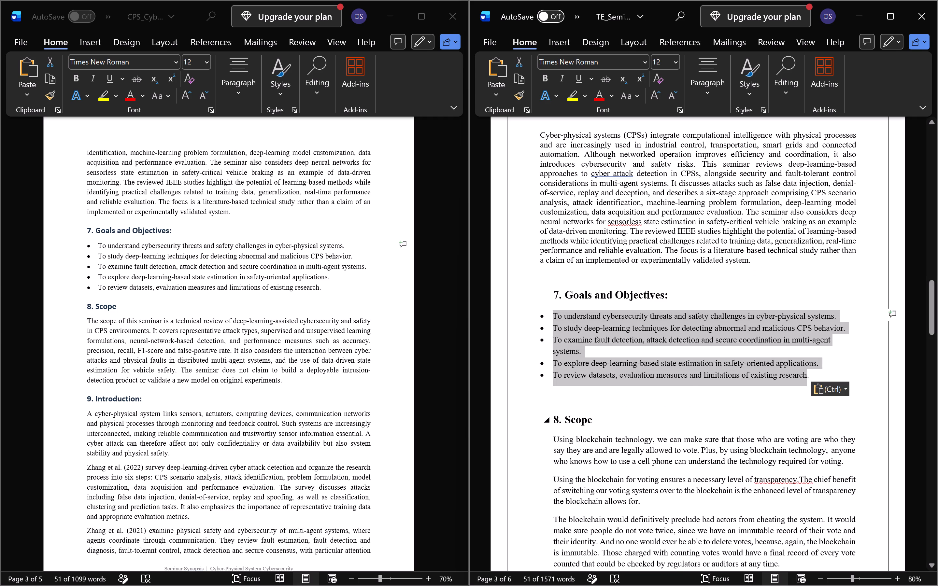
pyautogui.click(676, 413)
# Replace the automatic numbering of the "Goals and Objectives:" heading with "7." aligned to the body margin, and save the document.
pyautogui.scroll(1, 676, 413)
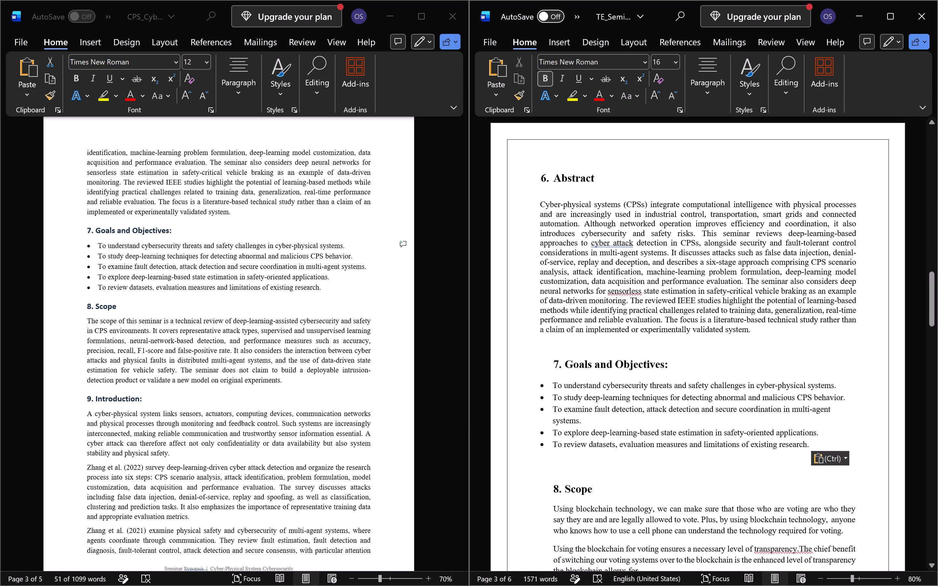
pyautogui.click(554, 367)
pyautogui.press('BackSpace')
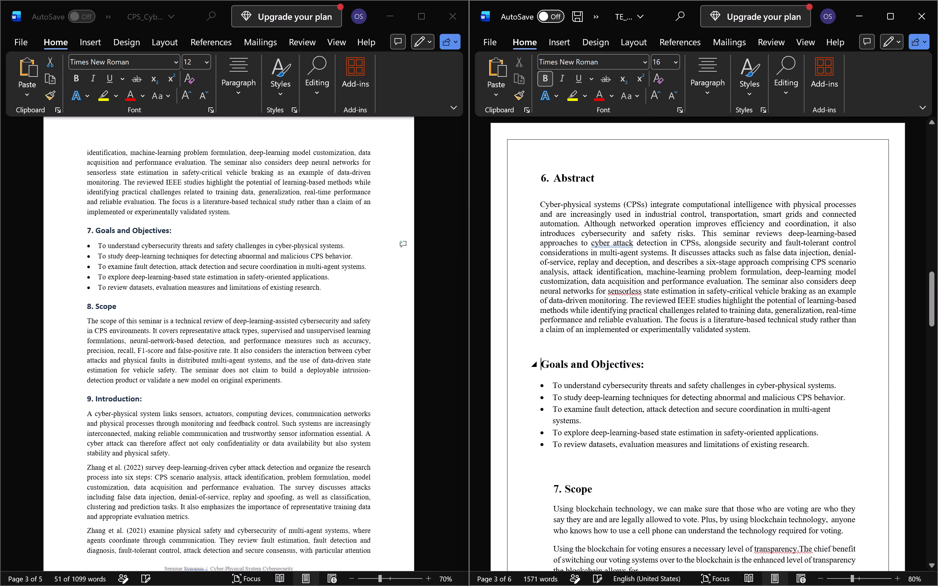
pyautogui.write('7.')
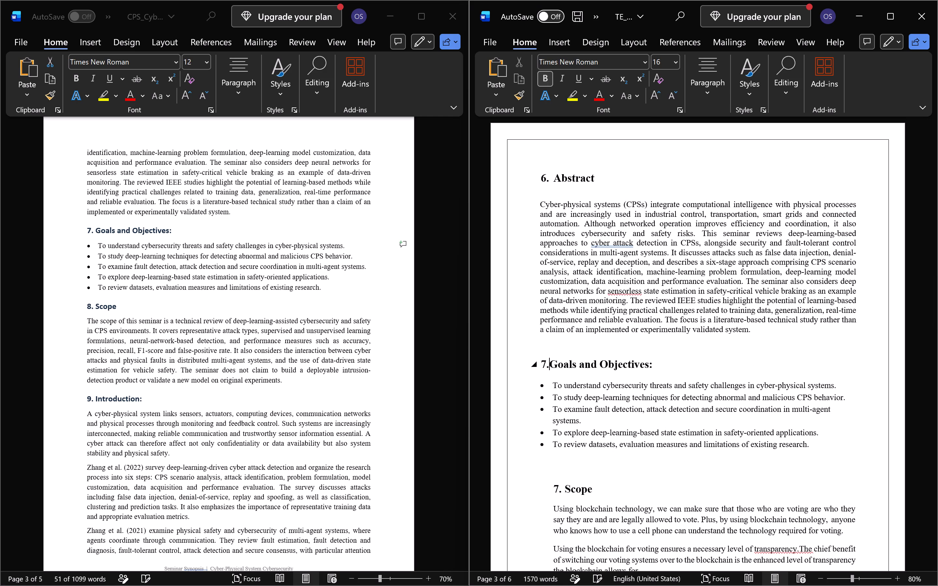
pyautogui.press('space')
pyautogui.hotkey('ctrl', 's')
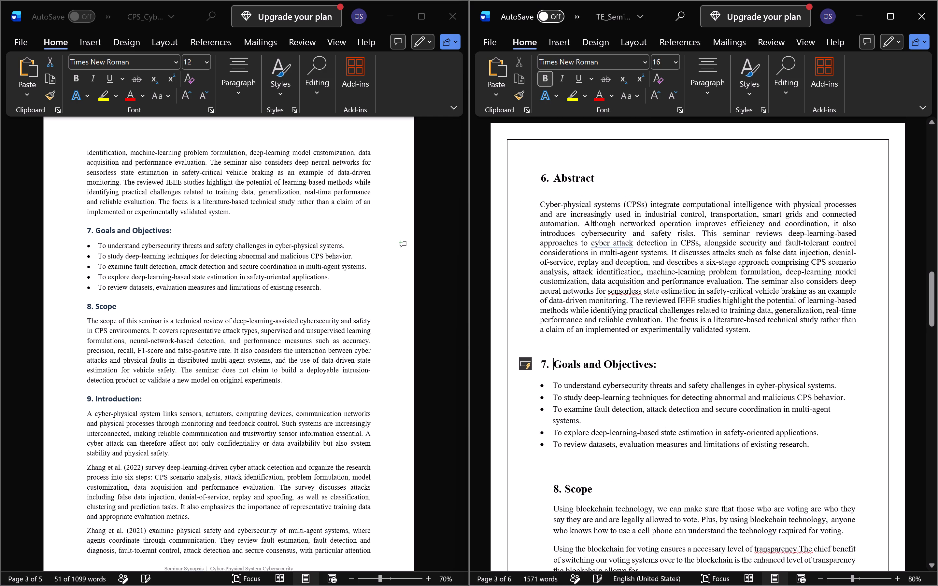
# Copy the full paragraph under "8. Scope" in the ChatGPT-generated synopsis.
pyautogui.click(661, 417)
pyautogui.scroll(-1, 661, 417)
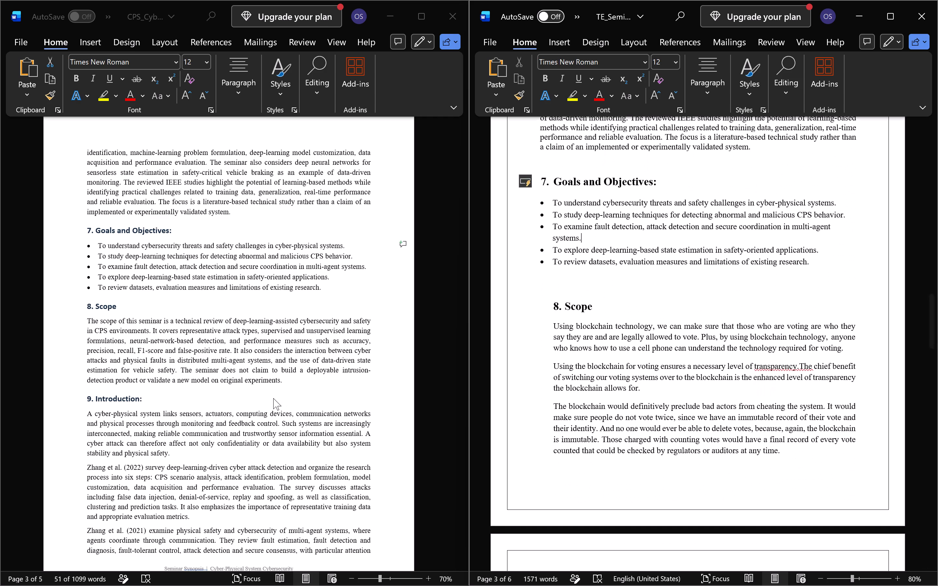
pyautogui.scroll(-2, 273, 398)
pyautogui.scroll(1, 273, 398)
pyautogui.scroll(1, 131, 177)
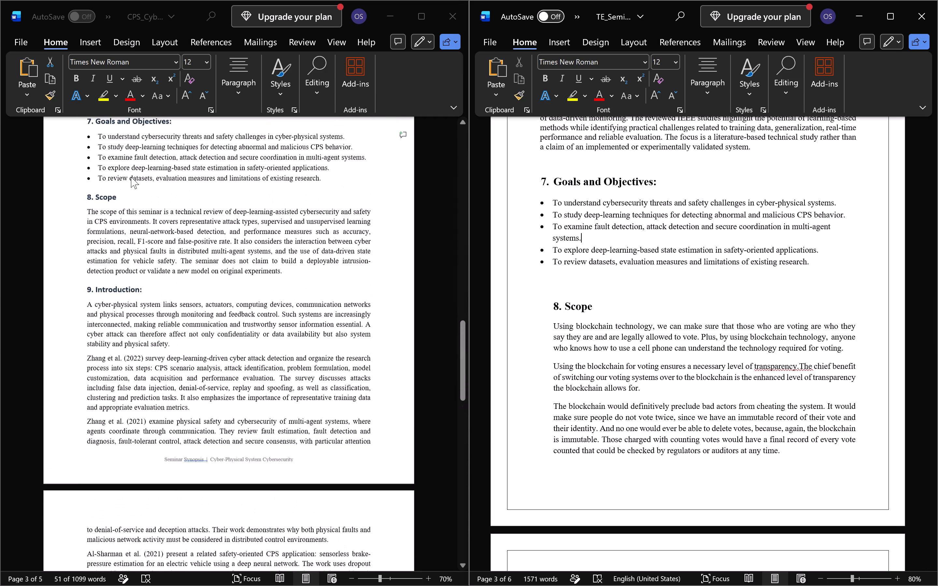
pyautogui.click(84, 213)
pyautogui.click(84, 216)
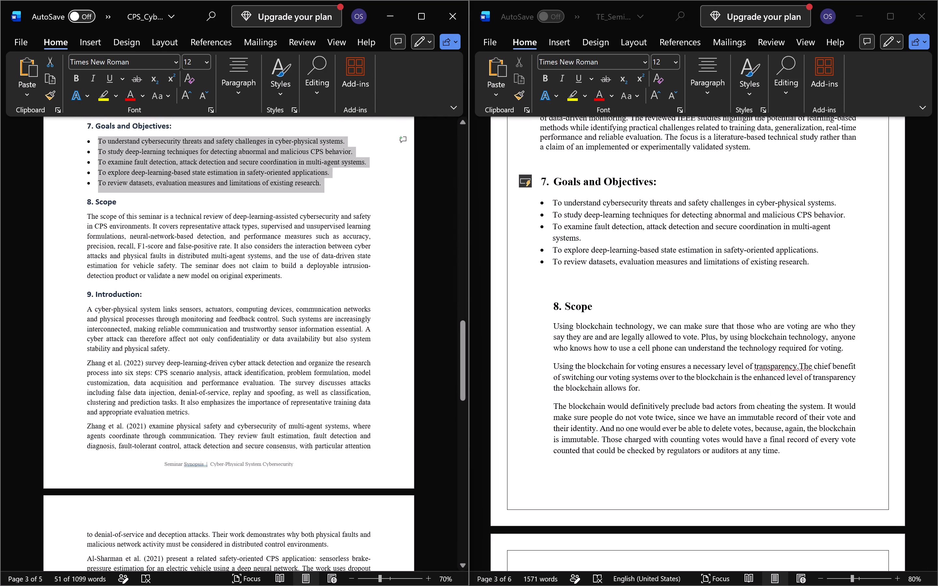
pyautogui.moveTo(84, 216); pyautogui.dragTo(289, 279)
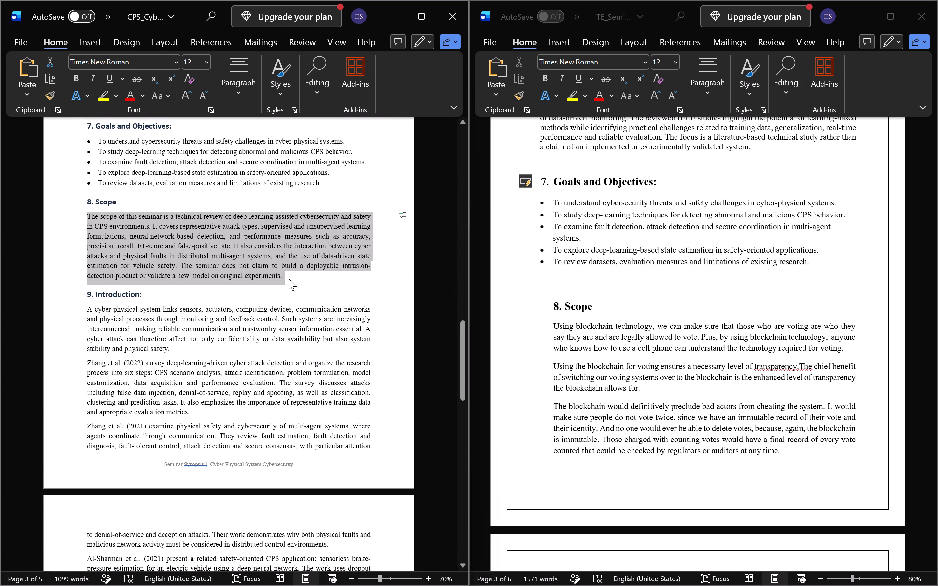
pyautogui.hotkey('ctrl', 'c')
# Delete the three blockchain paragraphs under "8. Scope" in the college format and paste the copied scope paragraph on a new line.
pyautogui.click(650, 339)
pyautogui.scroll(-1, 650, 339)
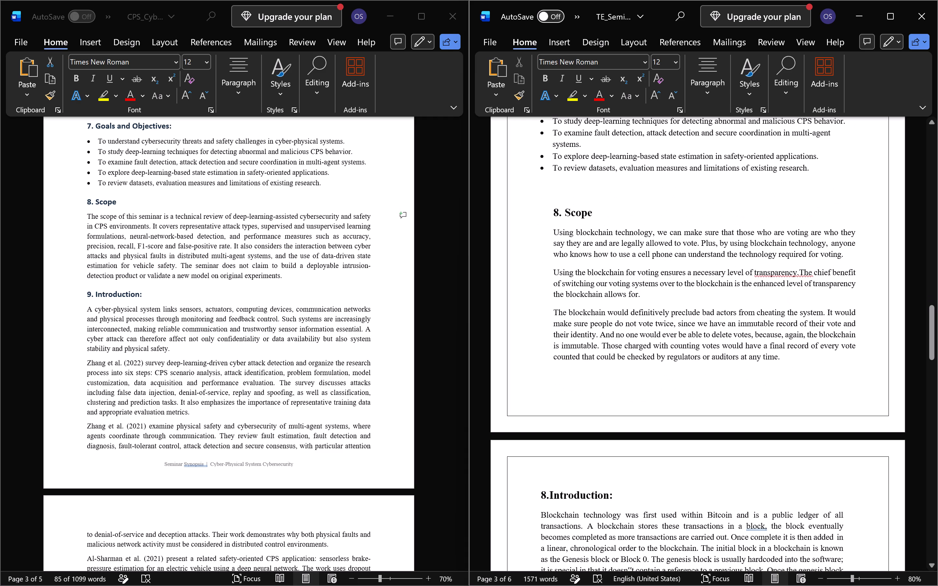
pyautogui.moveTo(783, 359); pyautogui.dragTo(550, 234)
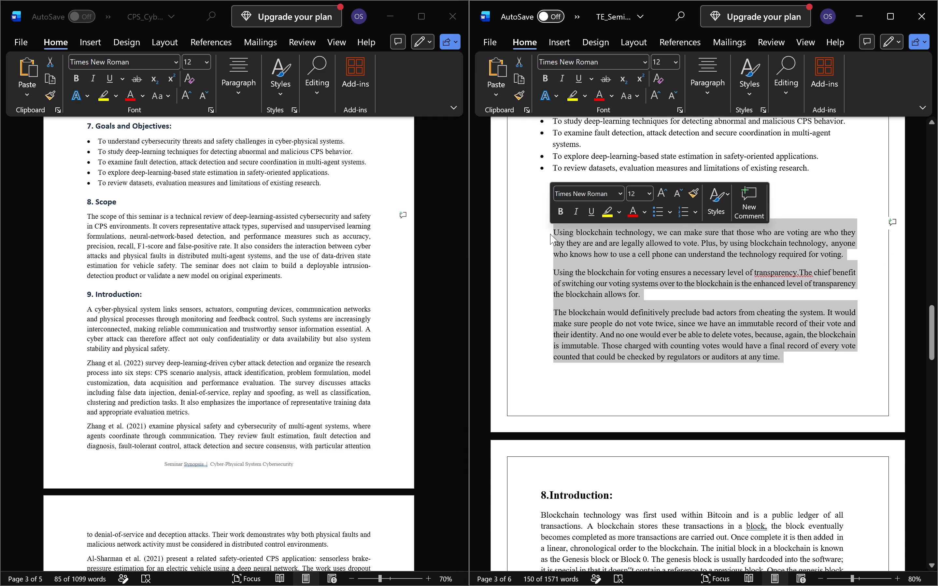
pyautogui.press('BackSpace')
pyautogui.press('Return')
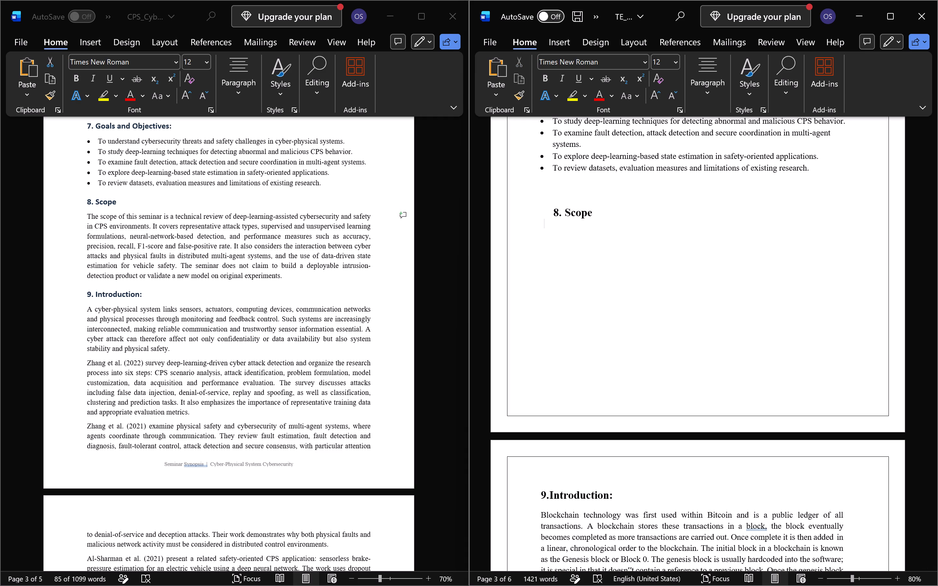
pyautogui.hotkey('ctrl', 'v')
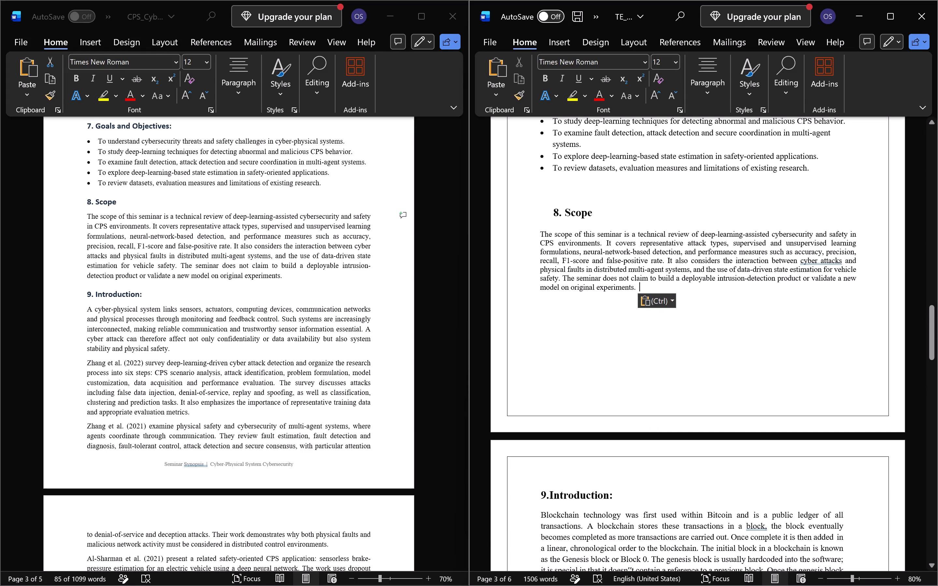
# Set the pasted Scope paragraph's font size to 12 and save the document.
pyautogui.moveTo(640, 287); pyautogui.dragTo(532, 235)
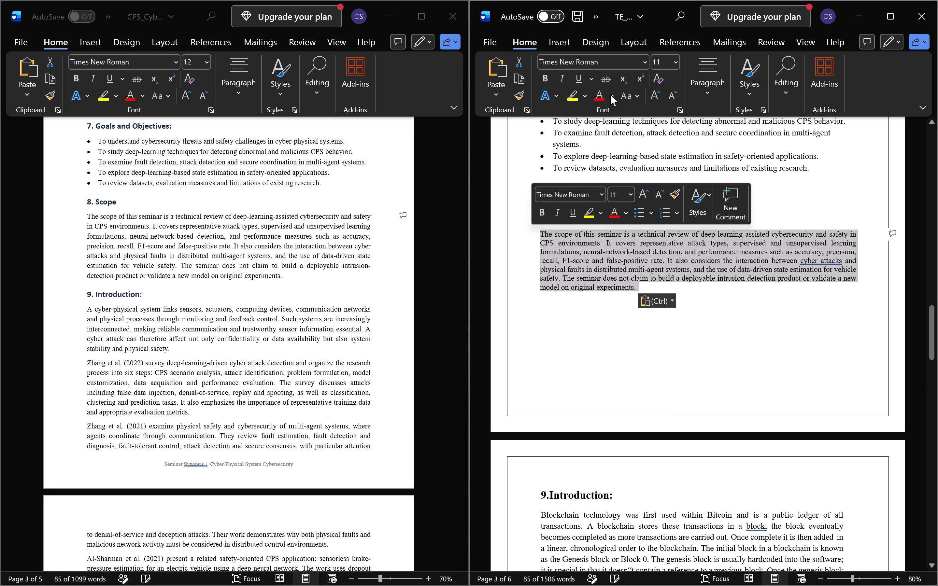
pyautogui.click(662, 61)
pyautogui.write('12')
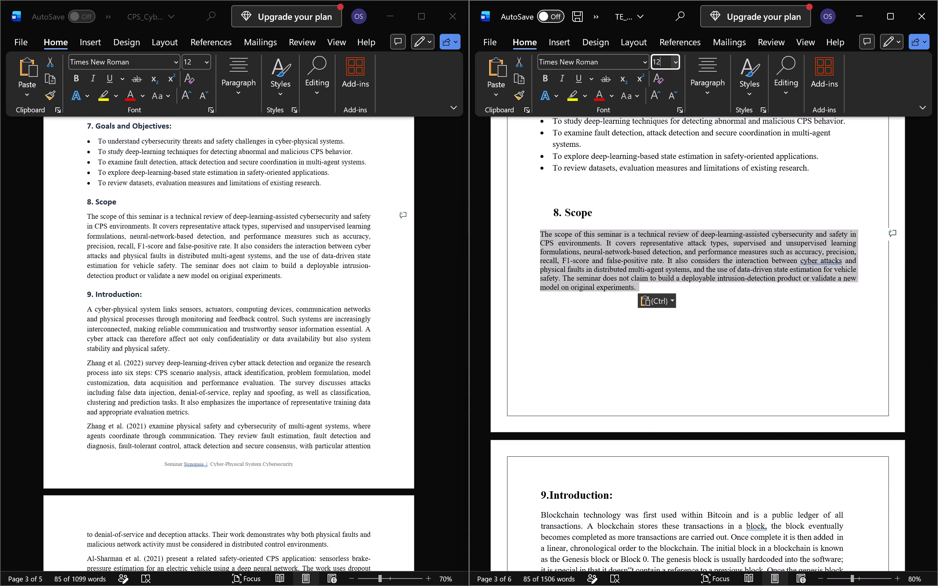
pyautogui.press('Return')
pyautogui.click(700, 358)
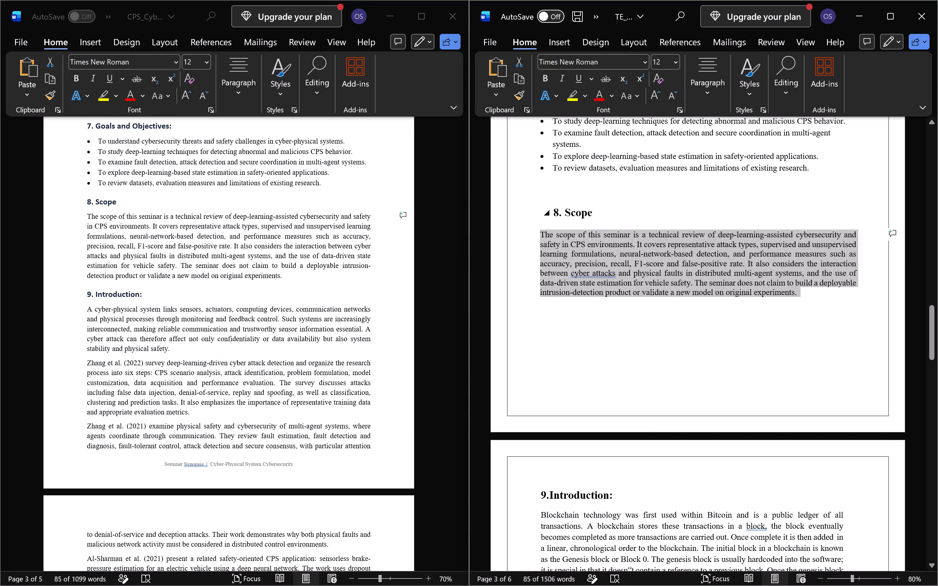
pyautogui.hotkey('ctrl', 's')
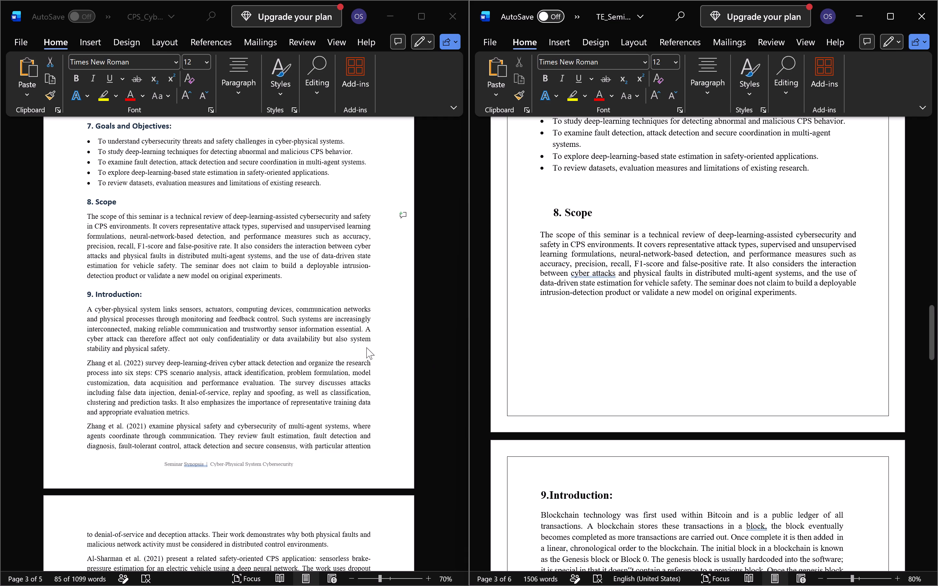
# Copy all four paragraphs under "9. Introduction:" in the ChatGPT-generated synopsis.
pyautogui.scroll(-2, 366, 347)
pyautogui.scroll(1, 366, 347)
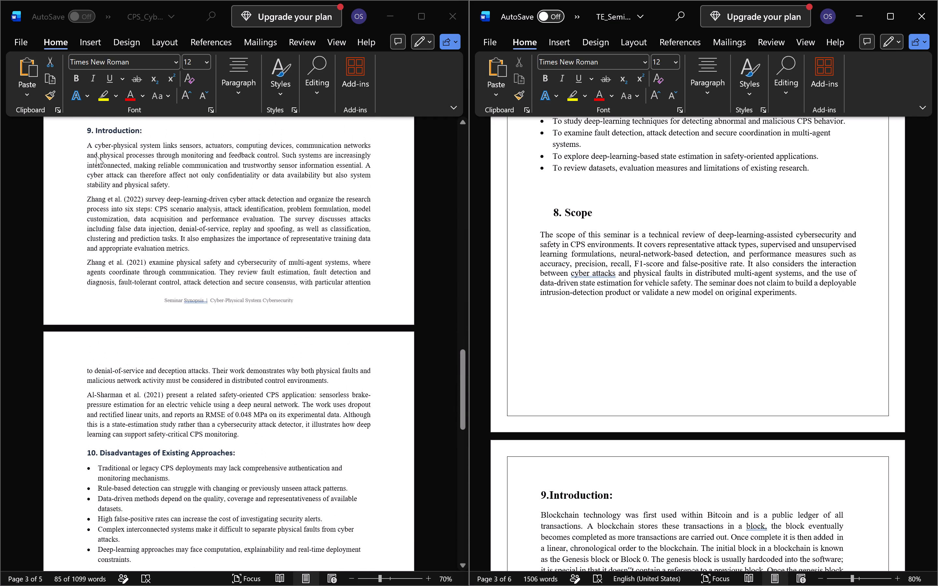
pyautogui.click(80, 144)
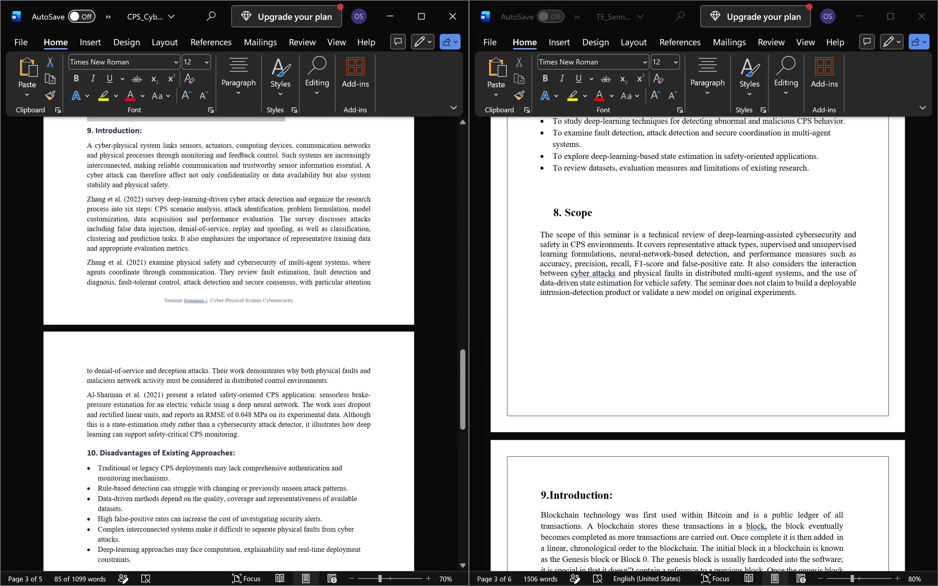
pyautogui.moveTo(81, 146); pyautogui.dragTo(245, 432)
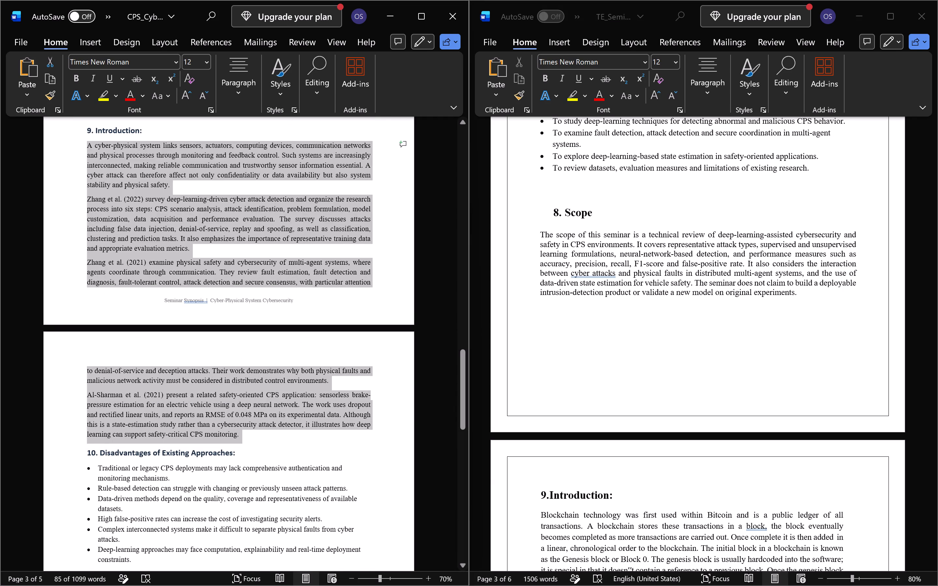
pyautogui.moveTo(245, 432); pyautogui.dragTo(245, 432)
pyautogui.hotkey('ctrl', 'c')
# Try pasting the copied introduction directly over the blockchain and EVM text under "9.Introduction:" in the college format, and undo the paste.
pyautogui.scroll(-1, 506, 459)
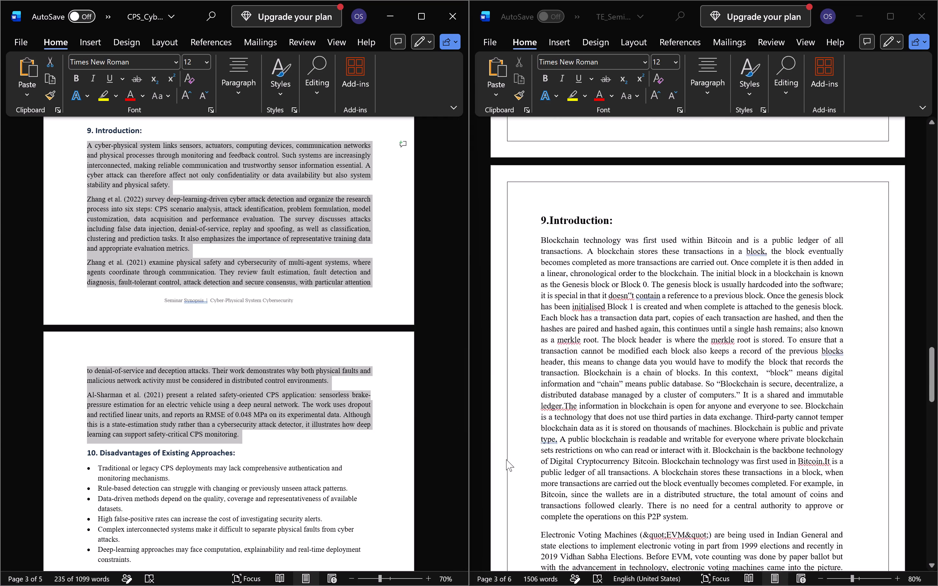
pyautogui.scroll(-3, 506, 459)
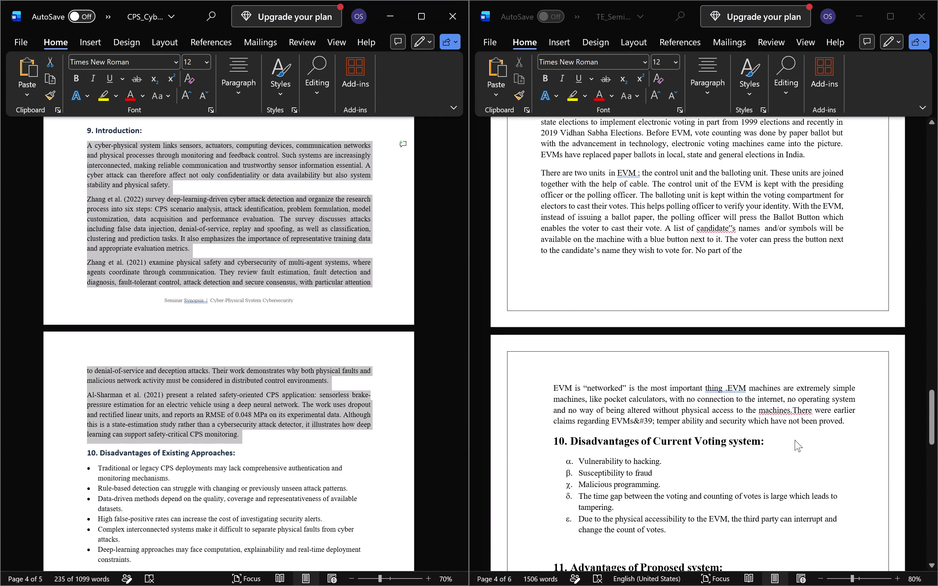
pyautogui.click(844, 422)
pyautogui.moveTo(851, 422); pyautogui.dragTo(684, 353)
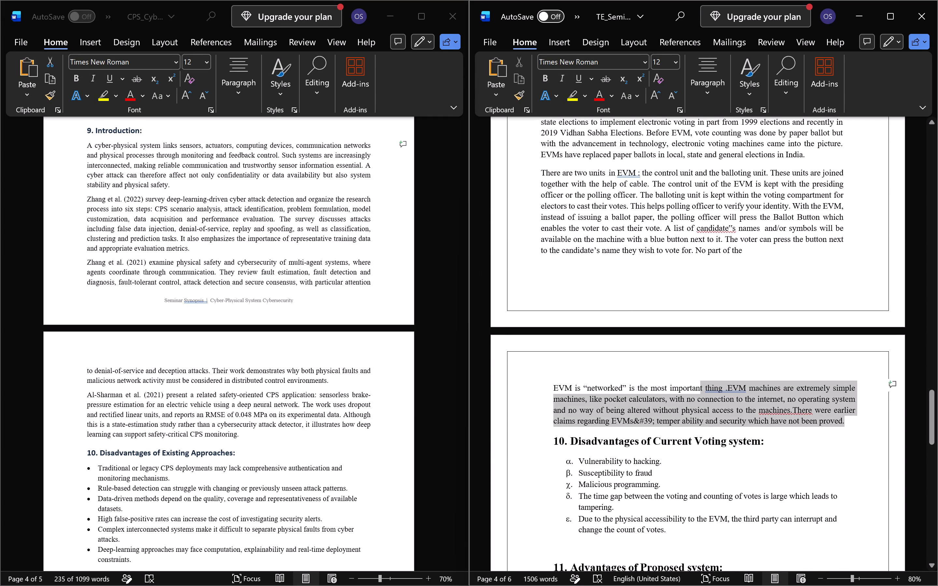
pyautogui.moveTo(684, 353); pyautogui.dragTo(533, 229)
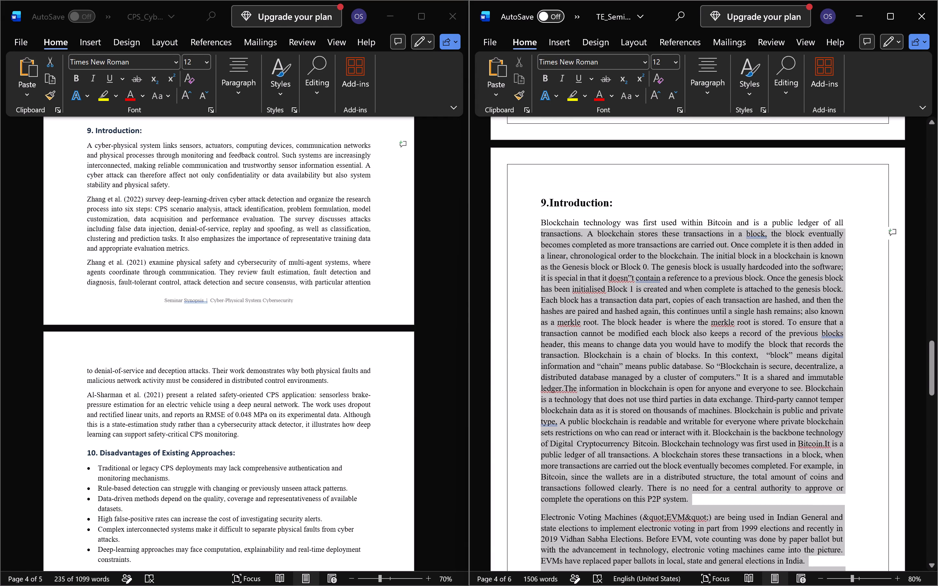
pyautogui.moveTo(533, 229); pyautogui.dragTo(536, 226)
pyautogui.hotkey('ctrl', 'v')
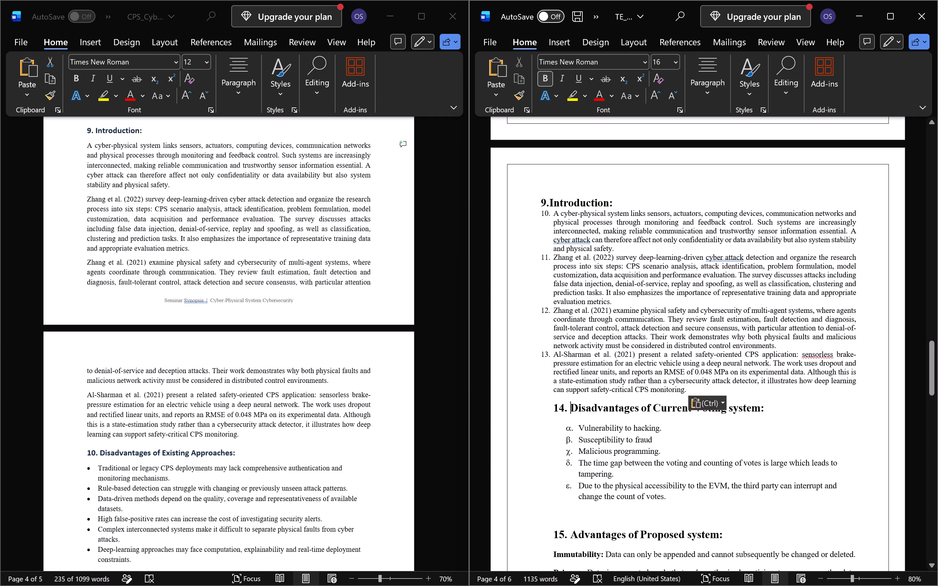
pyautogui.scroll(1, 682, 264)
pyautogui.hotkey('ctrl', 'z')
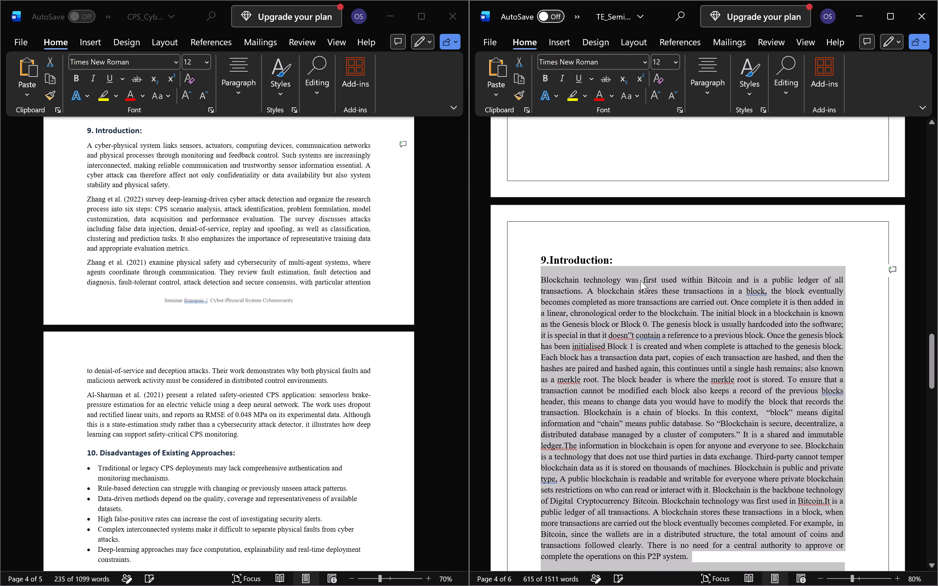
# Delete all the blockchain and EVM body text under "9.Introduction:" in the college format.
pyautogui.click(637, 258)
pyautogui.scroll(-2, 637, 258)
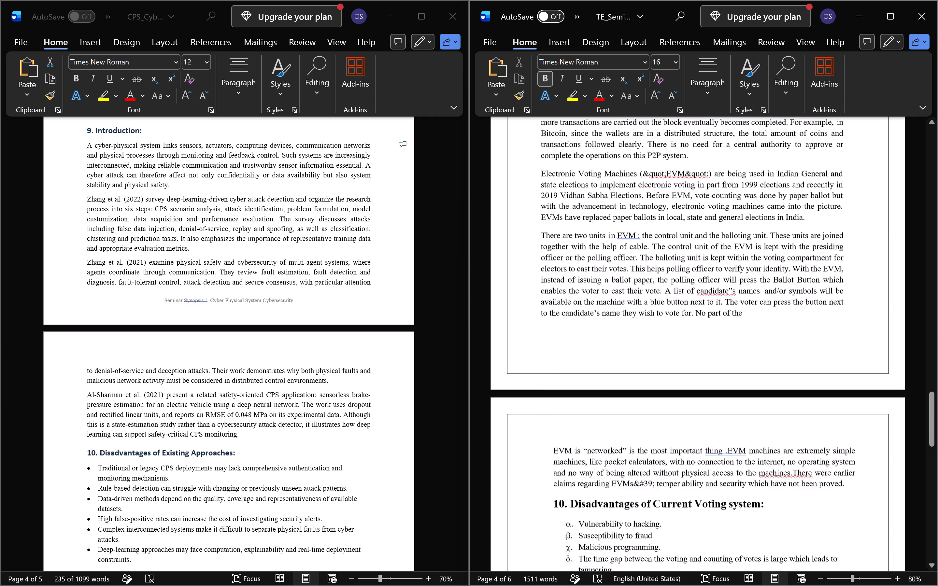
pyautogui.scroll(-1, 637, 258)
pyautogui.moveTo(848, 361); pyautogui.dragTo(540, 324)
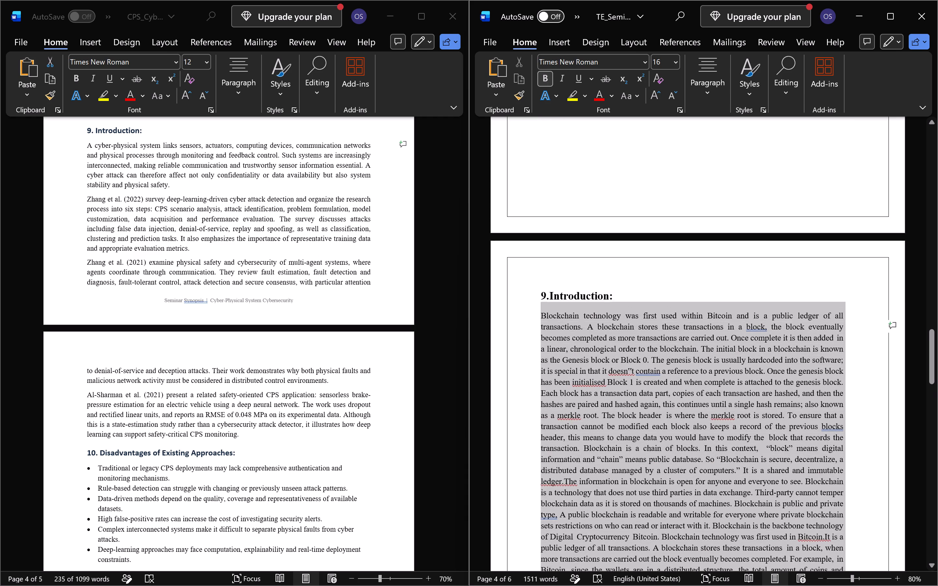
pyautogui.moveTo(540, 324); pyautogui.dragTo(539, 317)
pyautogui.press('BackSpace')
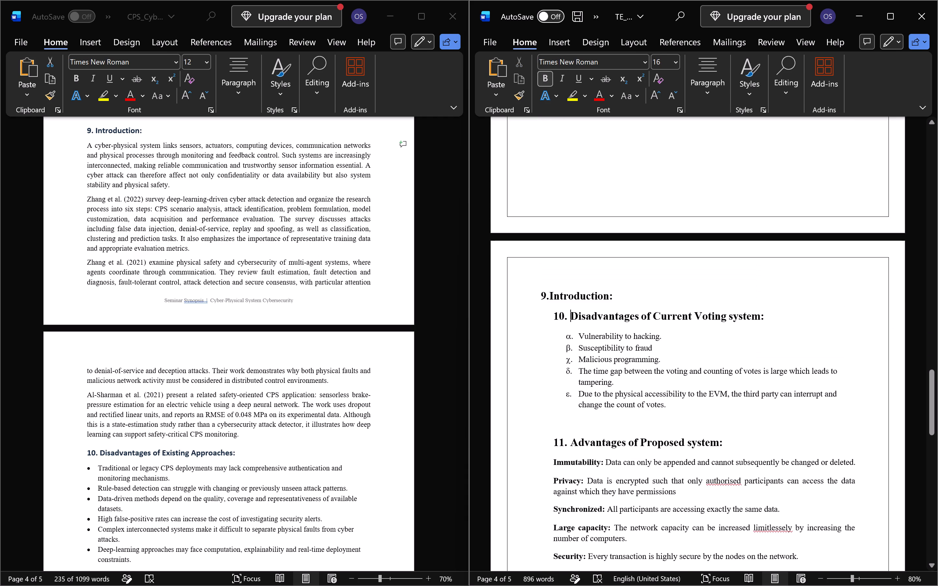
# Insert a blank line without numbering between the "9.Introduction:" heading and the "Disadvantages of Current Voting system:" heading.
pyautogui.press('Up')
pyautogui.press('Right')
pyautogui.press('Right')
pyautogui.press('Right')
pyautogui.press('Right')
pyautogui.press('Right')
pyautogui.press('Right')
pyautogui.press('Right')
pyautogui.press('Right')
pyautogui.press('Right')
pyautogui.press('Return')
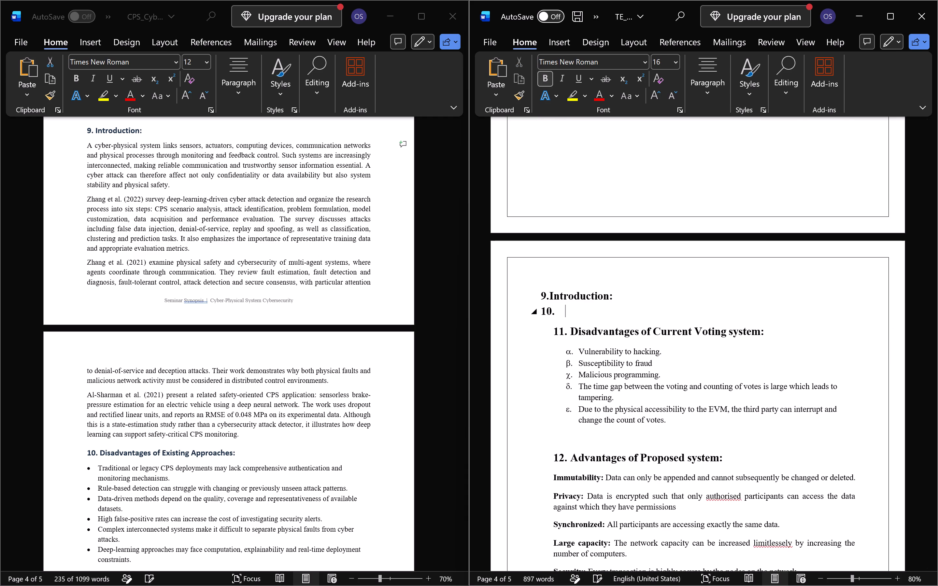
pyautogui.press('BackSpace')
pyautogui.press('BackSpace')
pyautogui.press('BackSpace')
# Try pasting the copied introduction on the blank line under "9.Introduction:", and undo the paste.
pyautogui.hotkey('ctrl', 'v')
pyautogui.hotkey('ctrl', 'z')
# Add a new line under "9.Introduction:" in the college format and paste the copied cyber-physical systems introduction there.
pyautogui.press('Return')
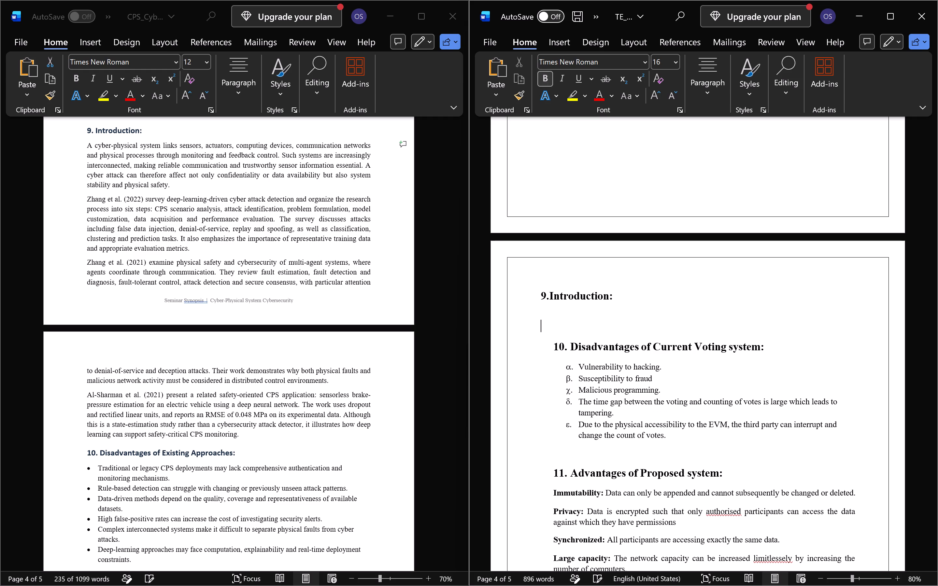
pyautogui.hotkey('ctrl', 'v')
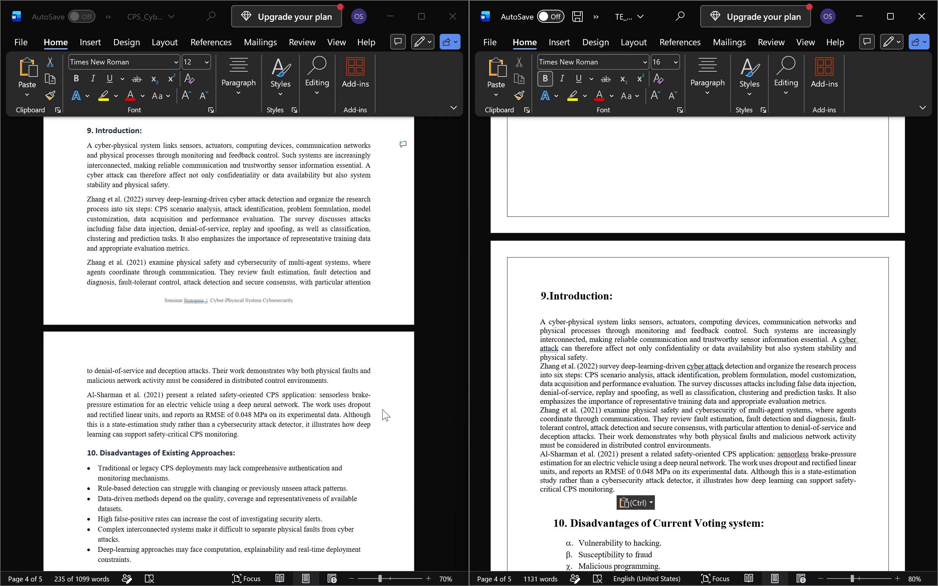
pyautogui.scroll(-1, 373, 395)
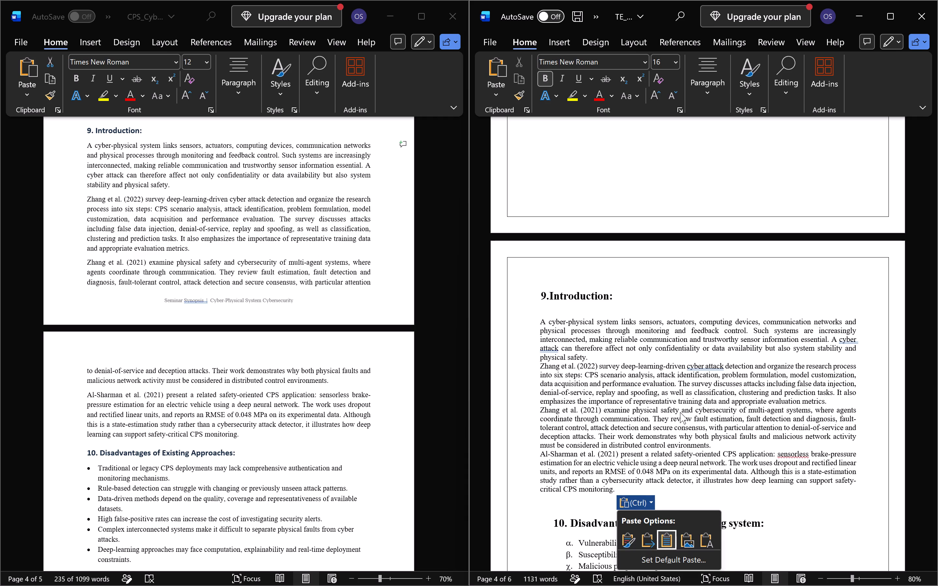
pyautogui.click(683, 411)
pyautogui.click(613, 434)
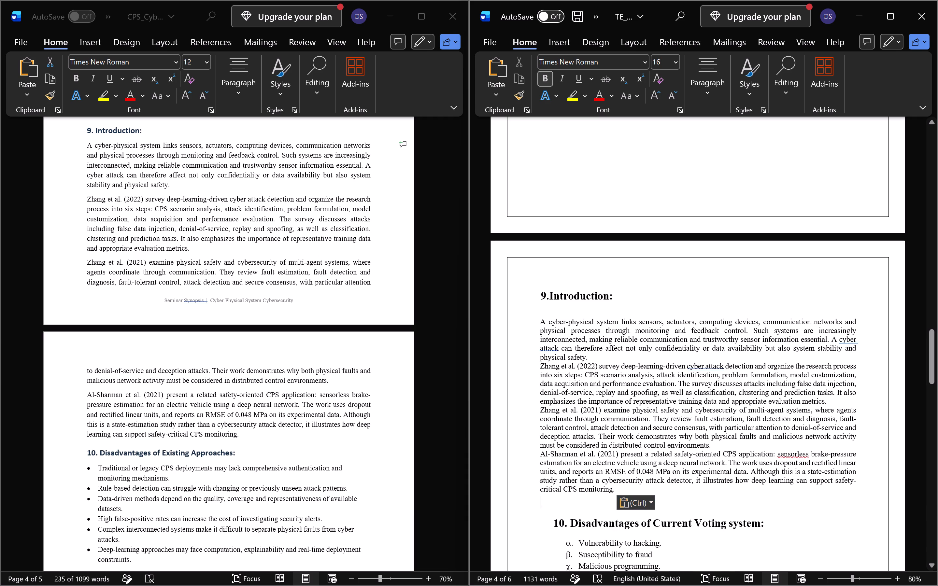
# Set the font size of all the pasted introduction paragraphs to 12.
pyautogui.moveTo(614, 491); pyautogui.dragTo(550, 375)
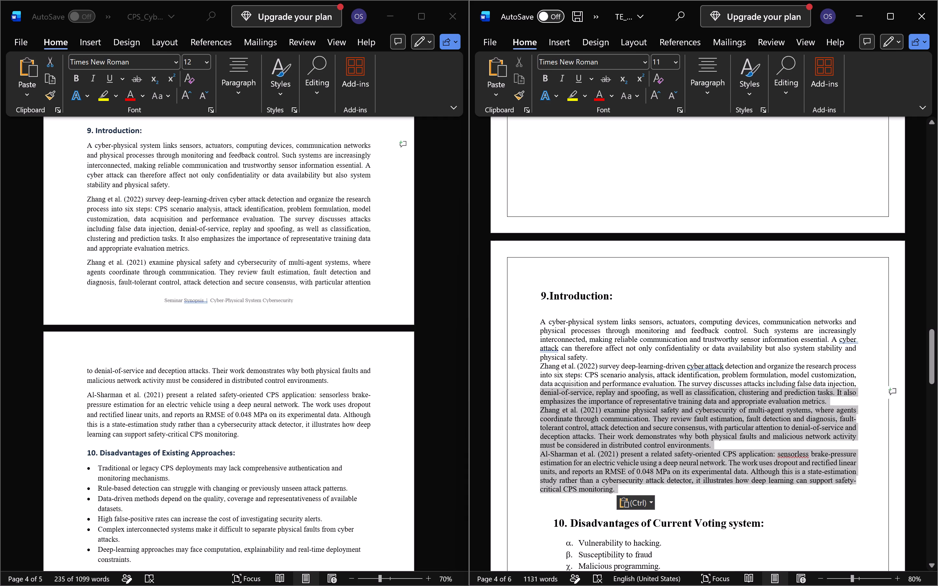
pyautogui.moveTo(550, 375); pyautogui.dragTo(533, 321)
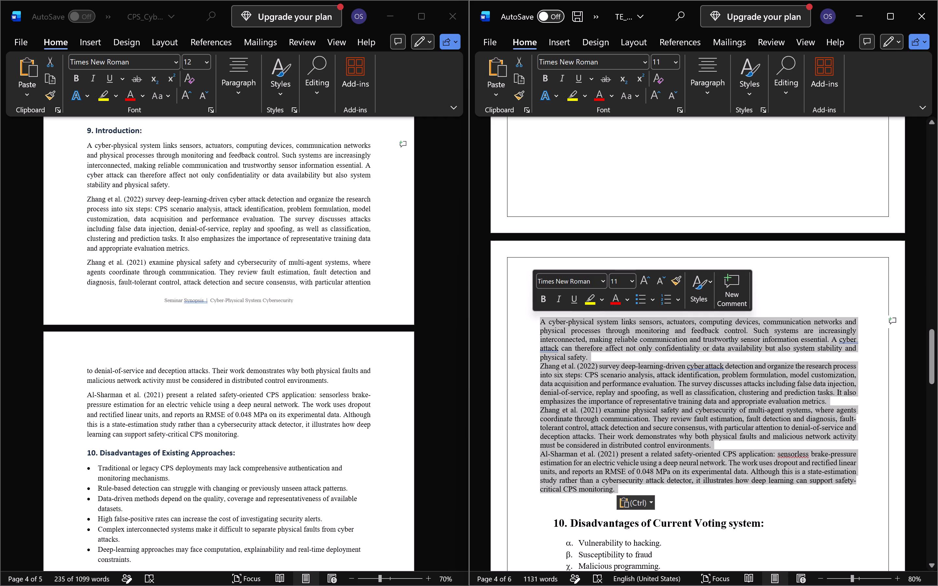
pyautogui.click(711, 89)
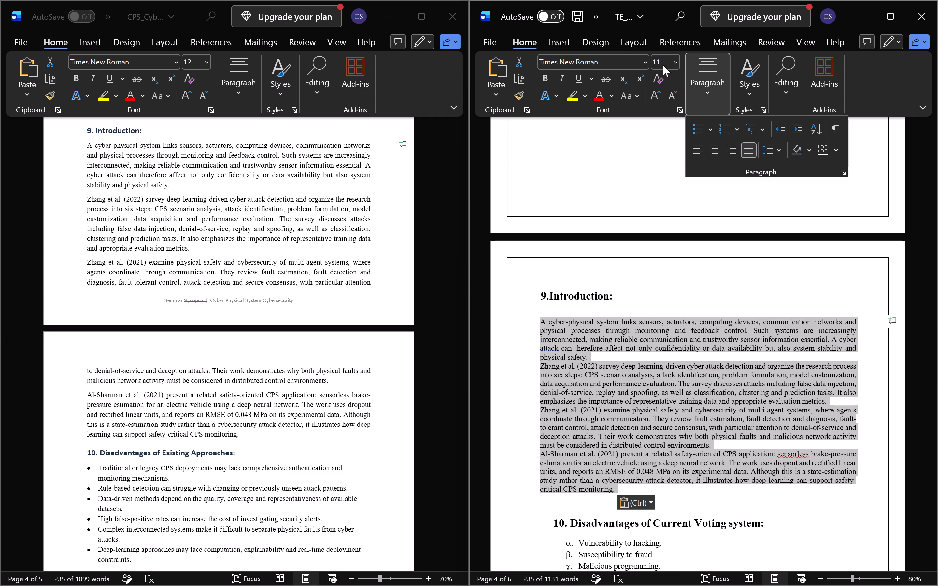
pyautogui.click(665, 63)
pyautogui.click(665, 63)
pyautogui.click(665, 63)
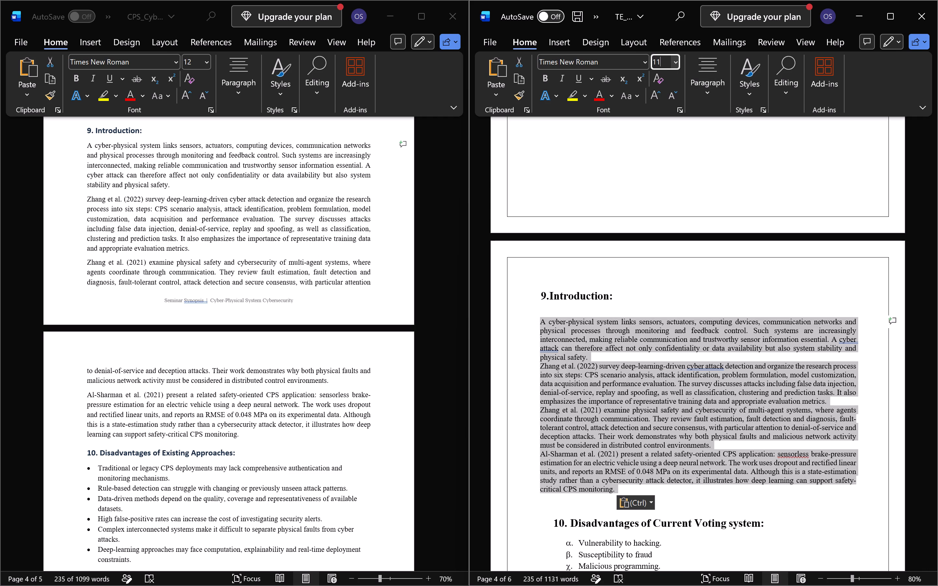
pyautogui.press('BackSpace')
pyautogui.press('BackSpace')
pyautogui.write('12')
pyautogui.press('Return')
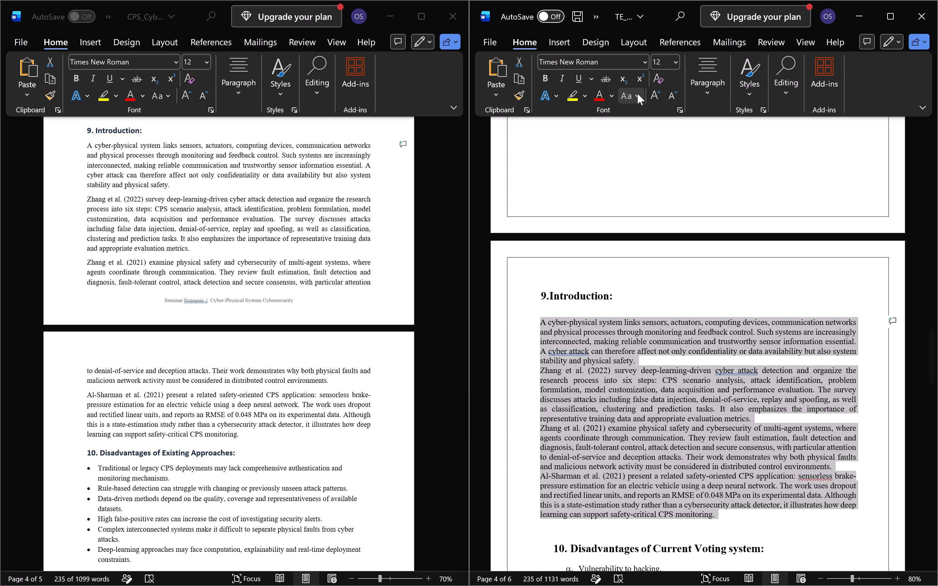
# Set the line spacing of the introduction paragraphs to 1.15.
pyautogui.click(702, 90)
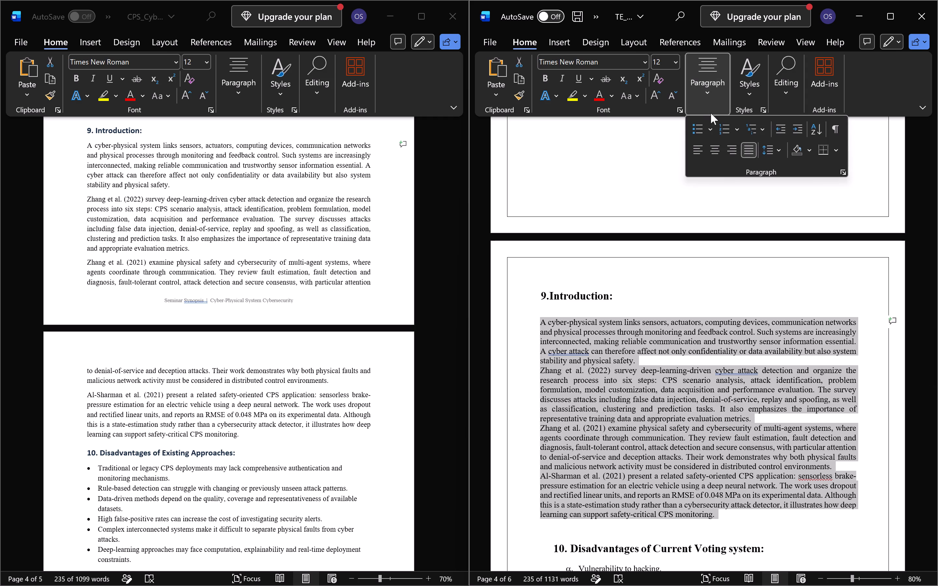
pyautogui.click(781, 150)
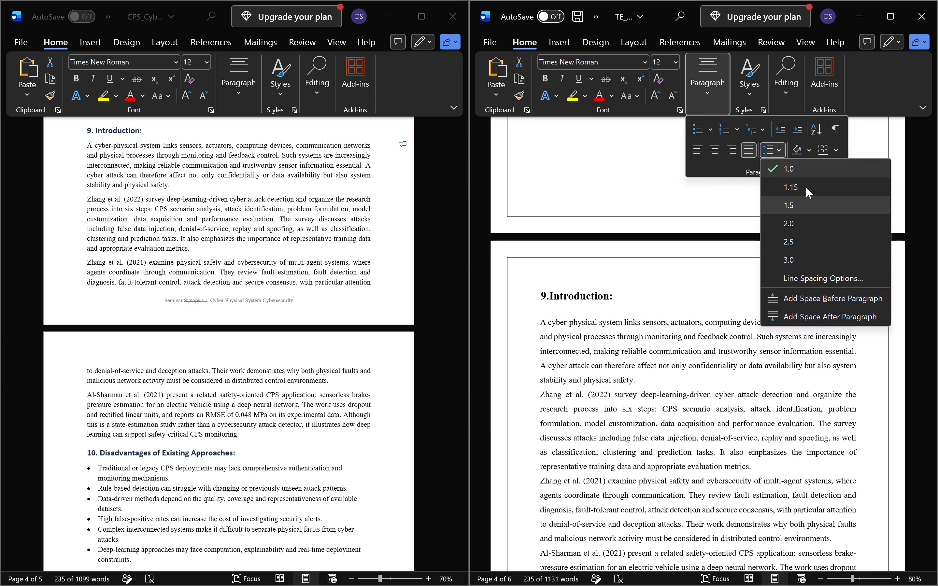
pyautogui.click(794, 184)
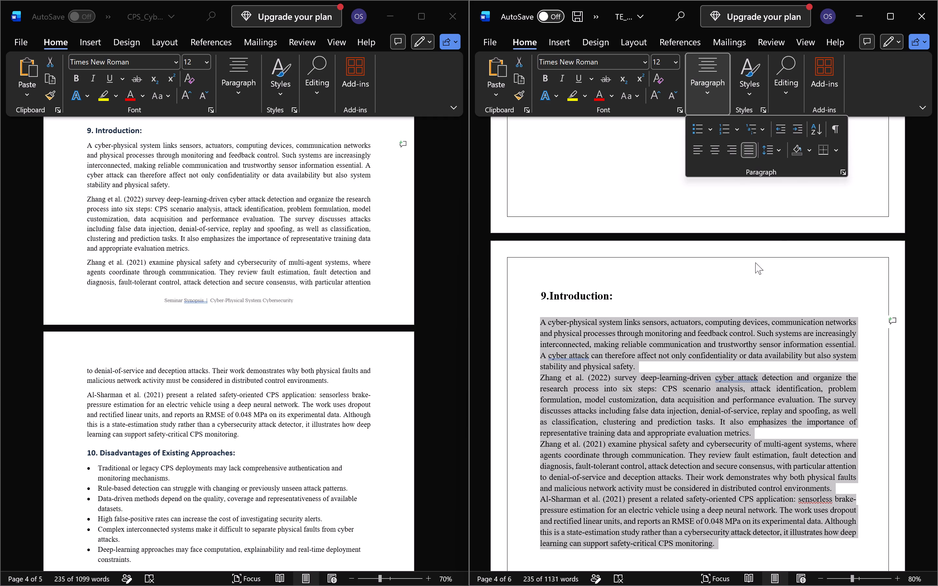
# Add space before each of the introduction paragraphs and save the college format document.
pyautogui.click(772, 148)
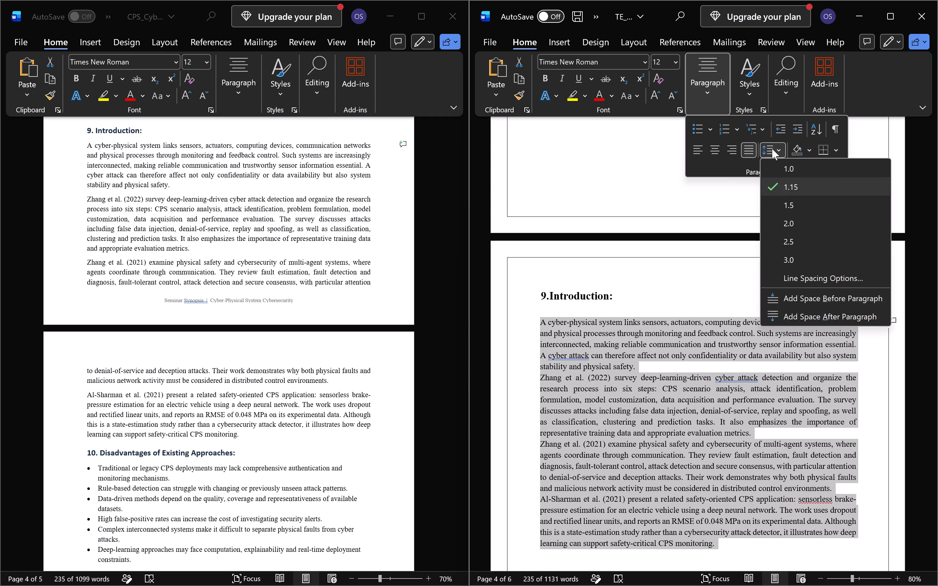
pyautogui.click(813, 296)
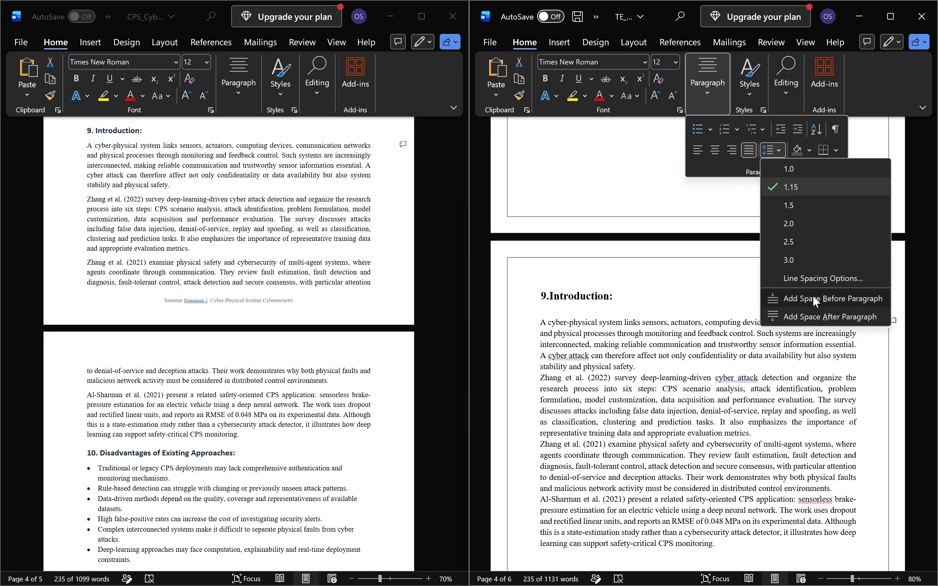
pyautogui.click(740, 303)
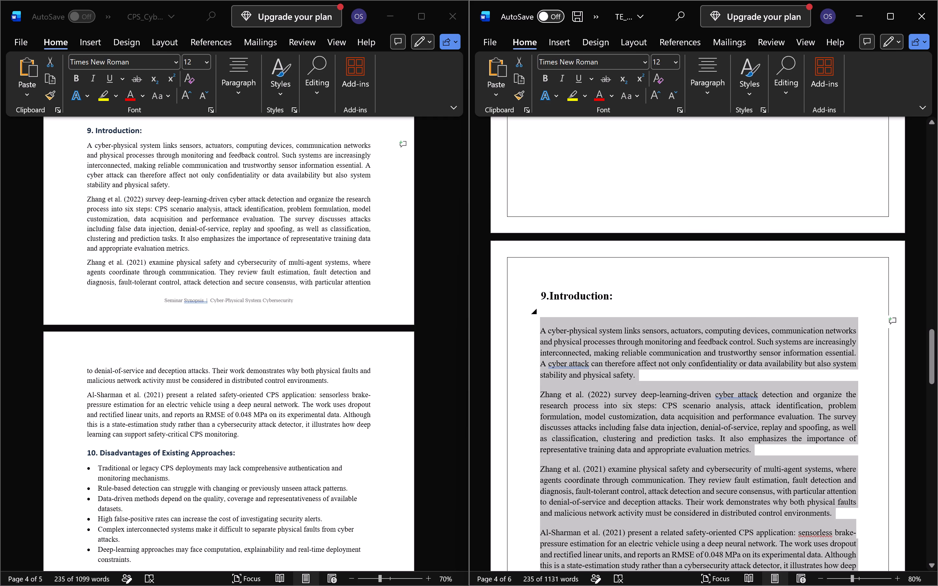
pyautogui.scroll(-2, 740, 303)
pyautogui.click(766, 415)
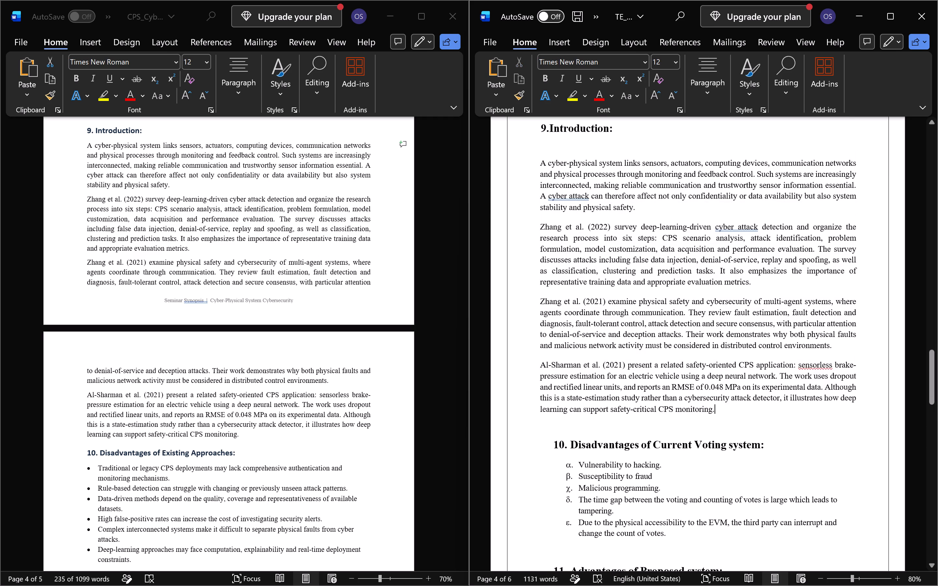
pyautogui.hotkey('ctrl', 's')
# Add space before the paragraphs of the whole body text under "5. Problem Statement" and save the document.
pyautogui.scroll(1, 747, 415)
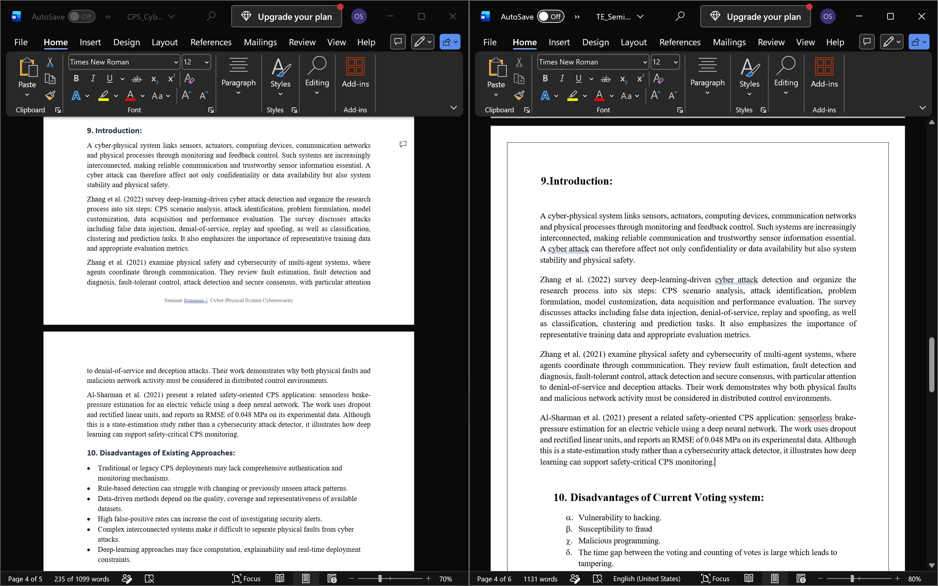
pyautogui.scroll(4, 747, 415)
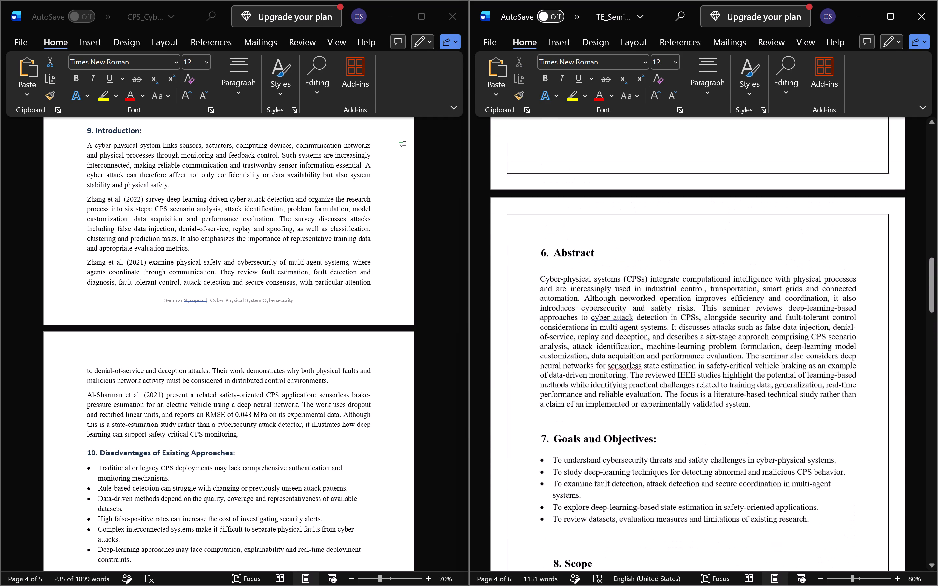
pyautogui.scroll(2, 747, 415)
pyautogui.scroll(-2, 747, 415)
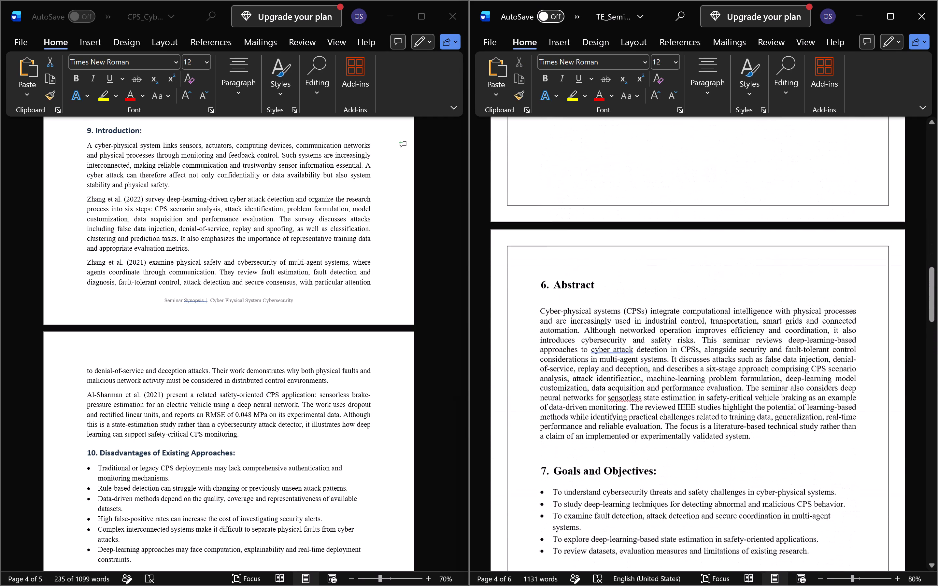
pyautogui.scroll(-1, 747, 415)
pyautogui.scroll(4, 747, 415)
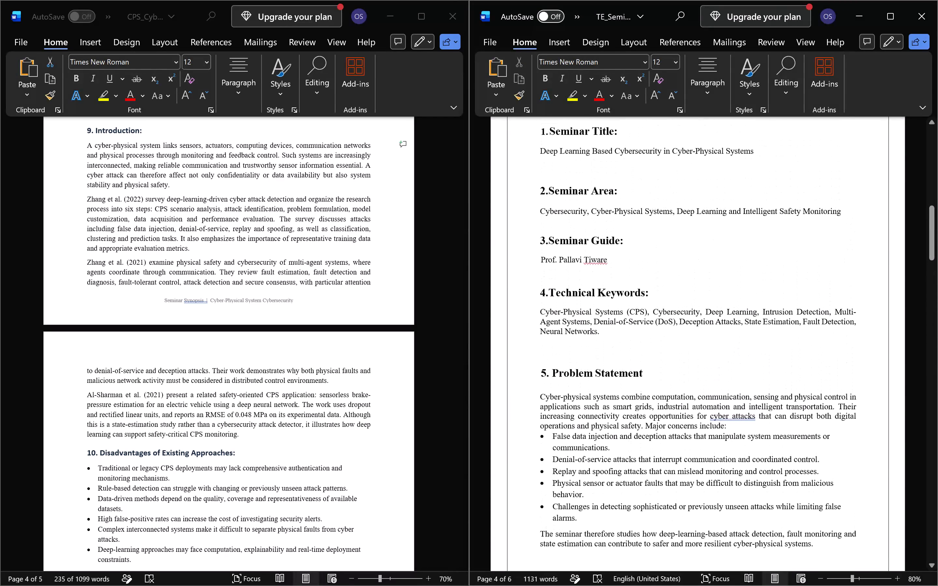
pyautogui.moveTo(539, 398); pyautogui.dragTo(835, 539)
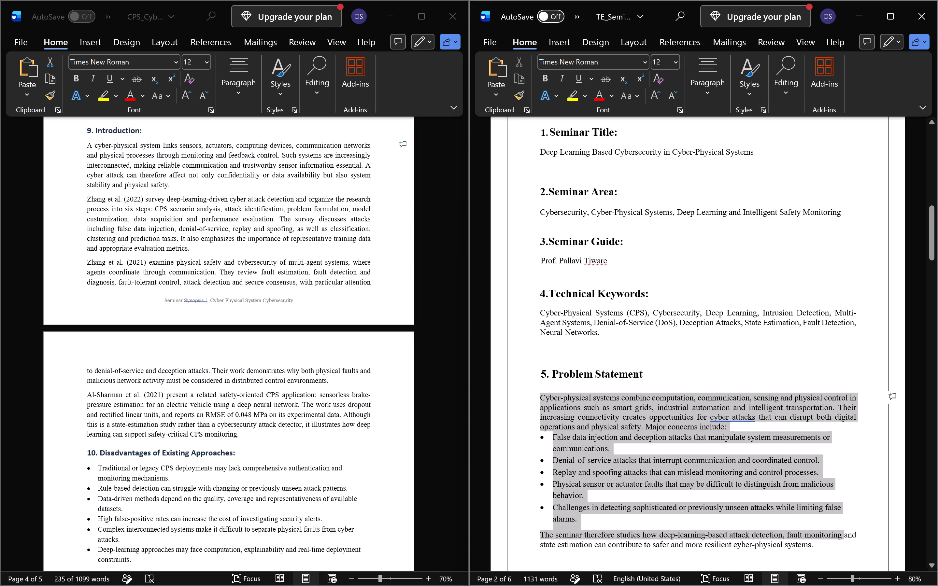
pyautogui.moveTo(835, 539); pyautogui.dragTo(827, 543)
pyautogui.click(706, 94)
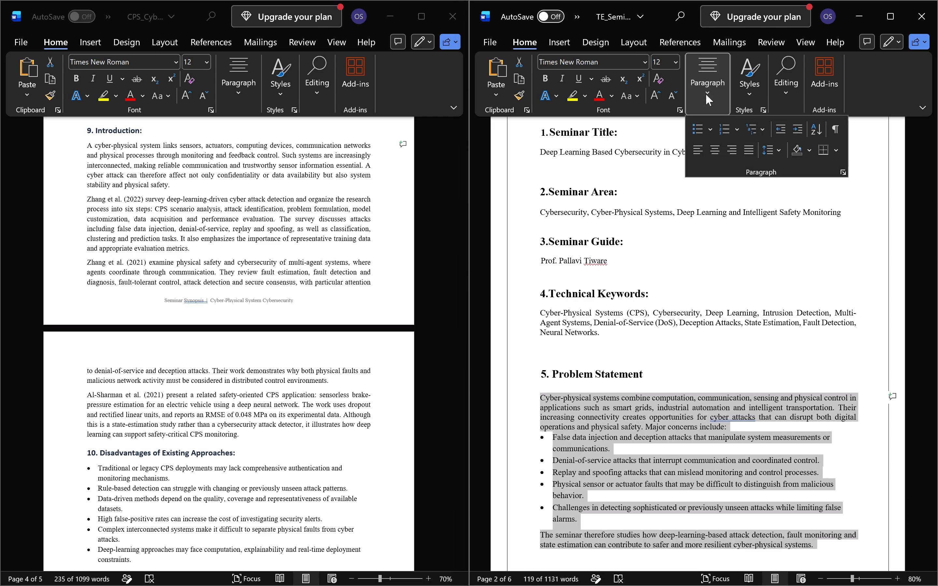
pyautogui.click(779, 146)
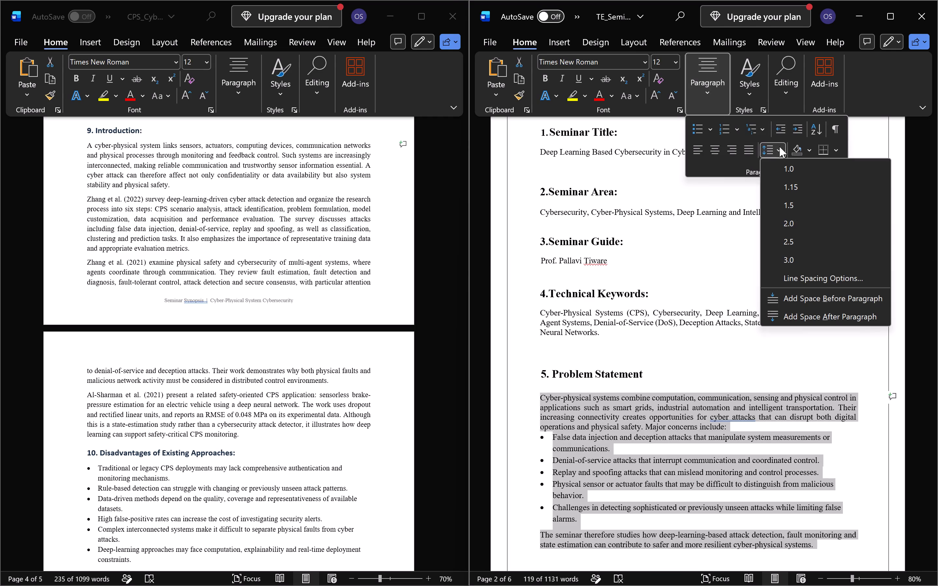
pyautogui.click(811, 299)
pyautogui.scroll(-3, 811, 299)
pyautogui.click(698, 371)
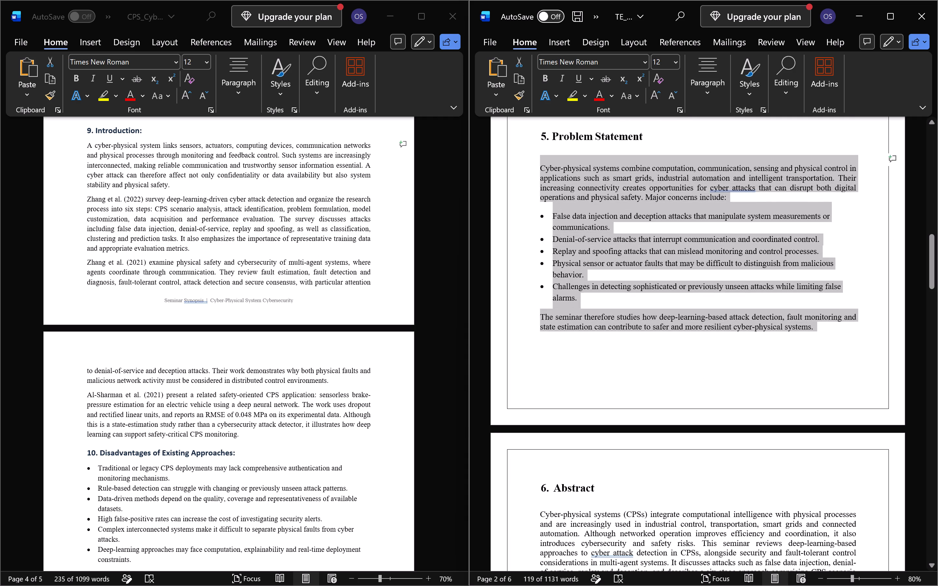
pyautogui.click(698, 371)
pyautogui.hotkey('ctrl', 's')
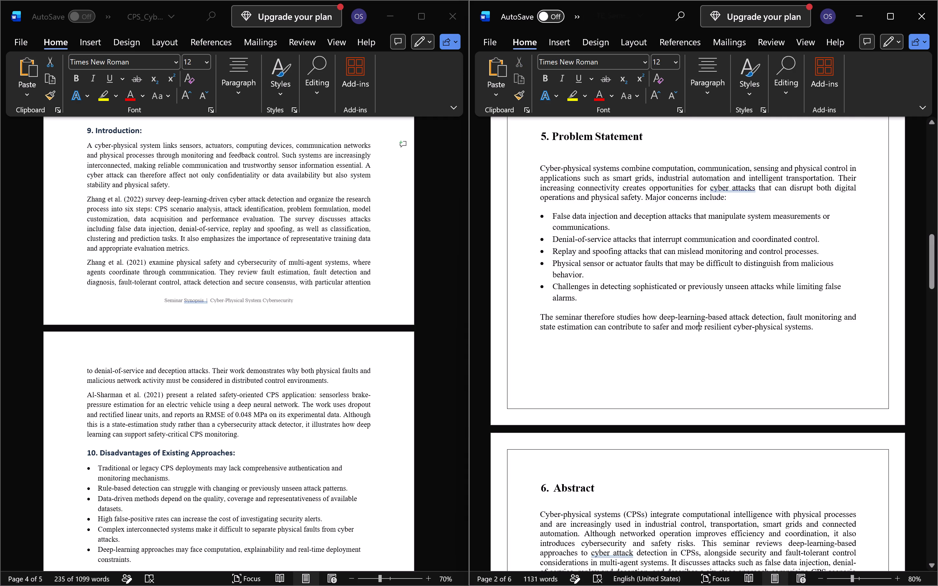
# Add space before the body paragraph under "6. Abstract" and save the document.
pyautogui.scroll(-3, 710, 367)
pyautogui.scroll(1, 710, 367)
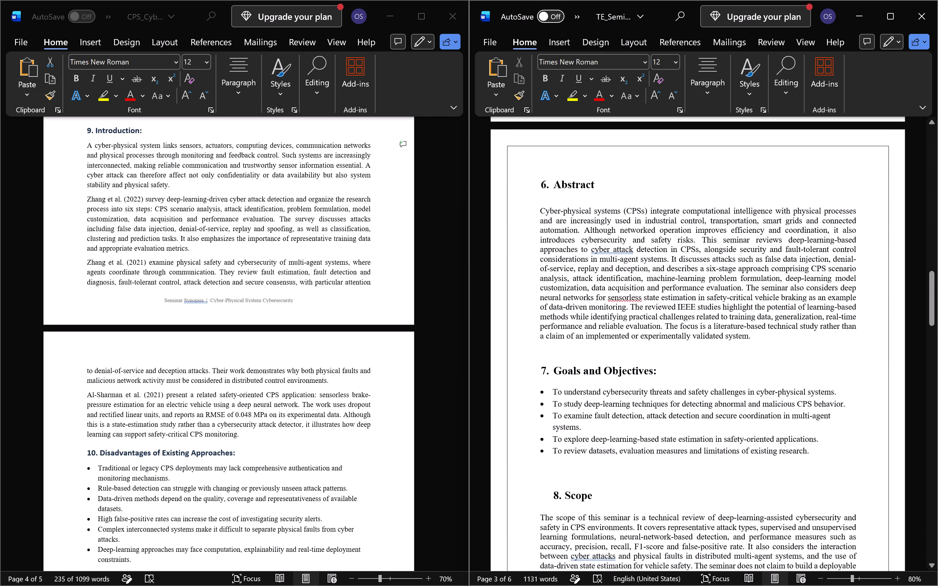
pyautogui.moveTo(759, 336); pyautogui.dragTo(538, 211)
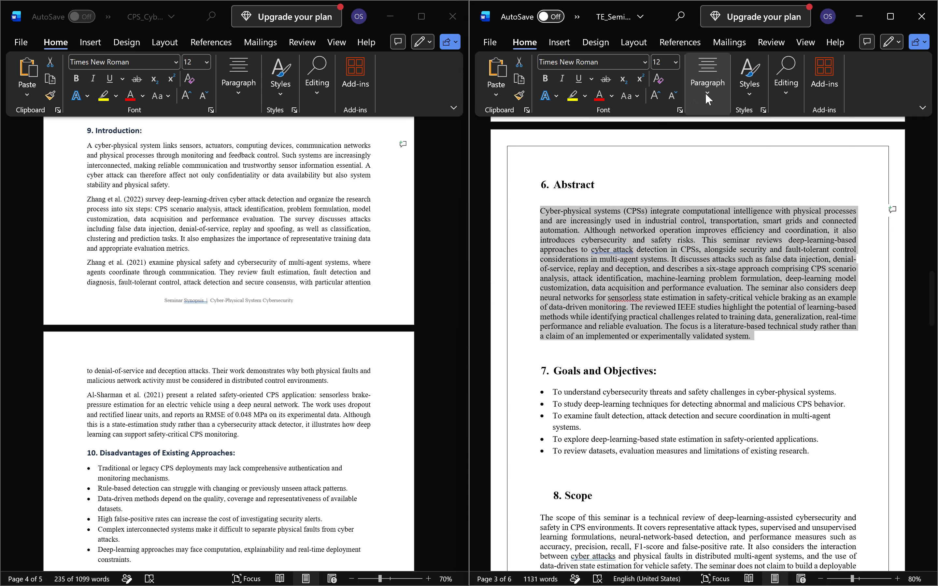
pyautogui.click(706, 93)
pyautogui.click(776, 156)
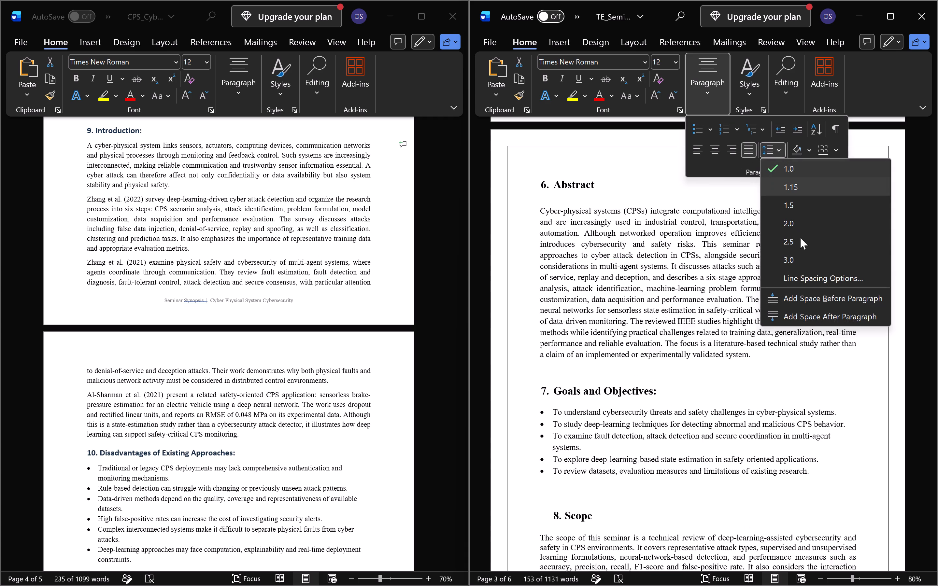
pyautogui.click(796, 299)
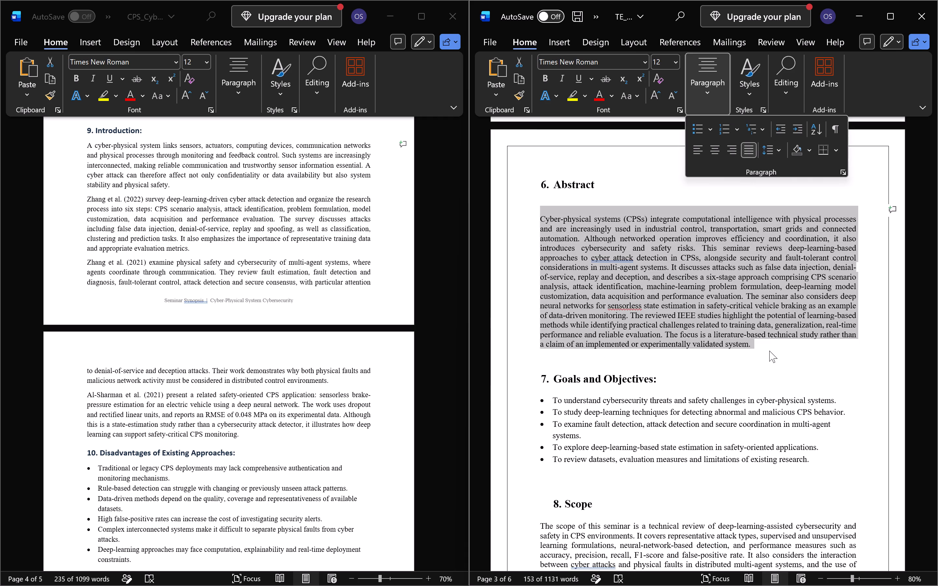
pyautogui.click(769, 351)
pyautogui.click(761, 352)
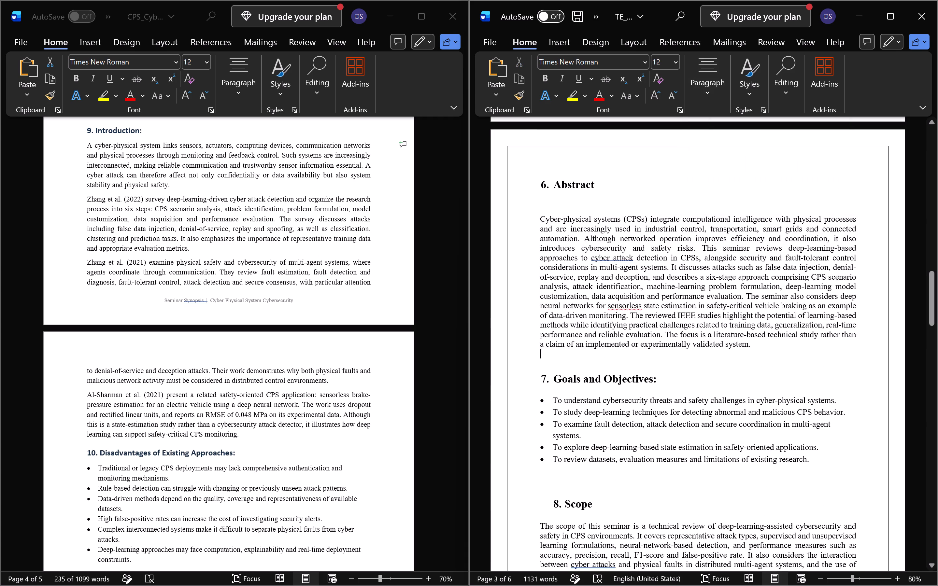
pyautogui.hotkey('ctrl', 's')
# Remove the blank line between the "6. Abstract" heading and its body paragraph, and save the document.
pyautogui.click(537, 223)
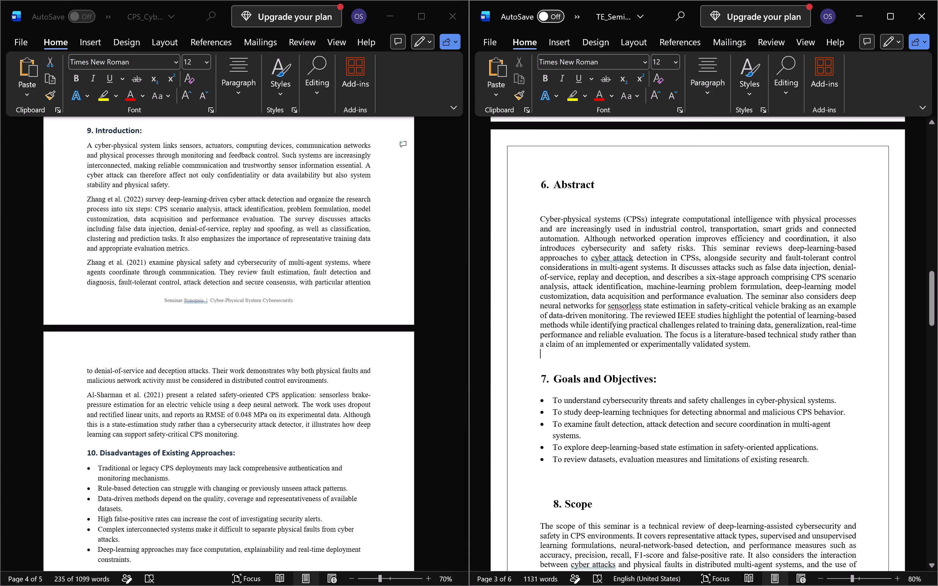
pyautogui.press('BackSpace')
pyautogui.hotkey('ctrl', 's')
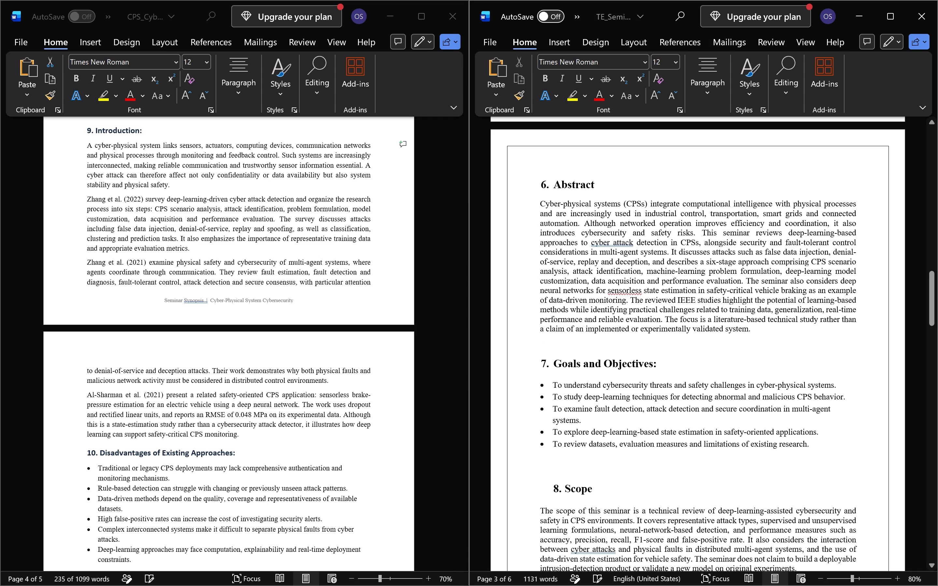
# Set the line spacing of the body paragraph under "6. Abstract" to 1.15 and save the document.
pyautogui.scroll(-2, 743, 344)
pyautogui.scroll(1, 743, 344)
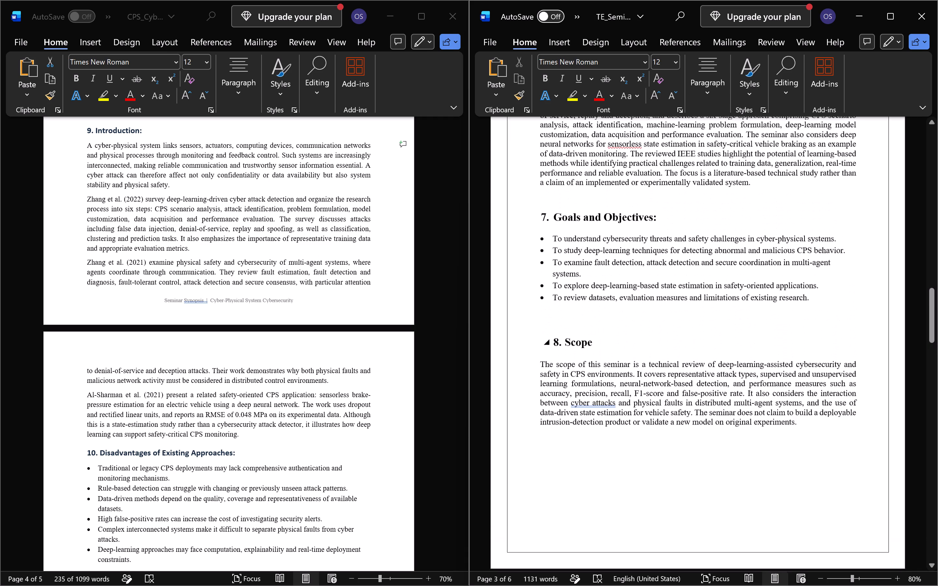
pyautogui.scroll(1, 743, 344)
pyautogui.moveTo(758, 336); pyautogui.dragTo(554, 227)
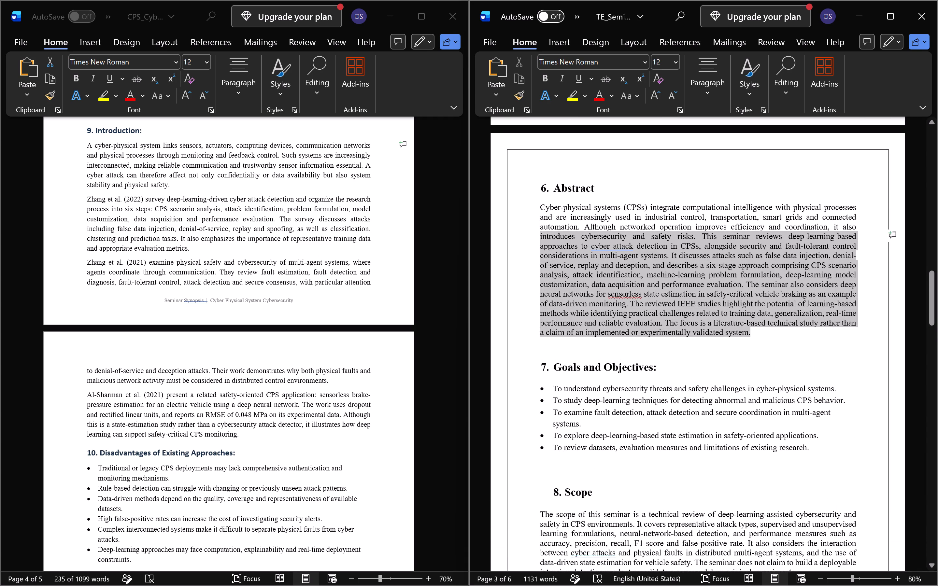
pyautogui.moveTo(554, 227); pyautogui.dragTo(537, 209)
pyautogui.click(708, 96)
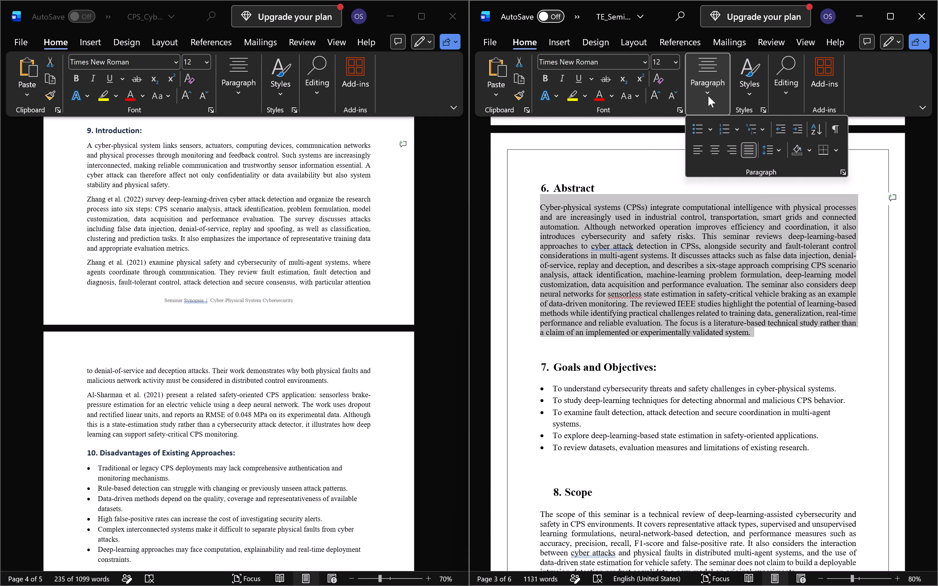
pyautogui.click(784, 150)
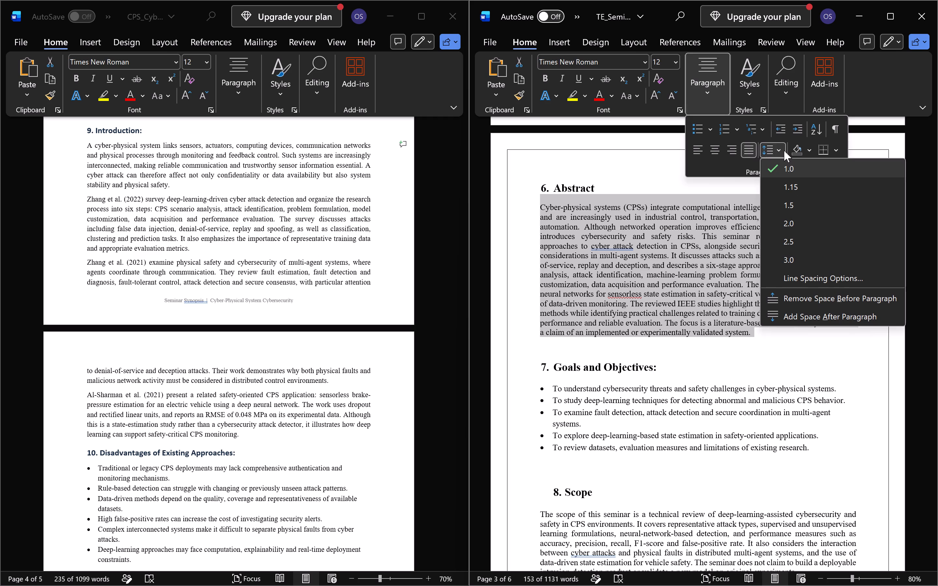
pyautogui.click(789, 180)
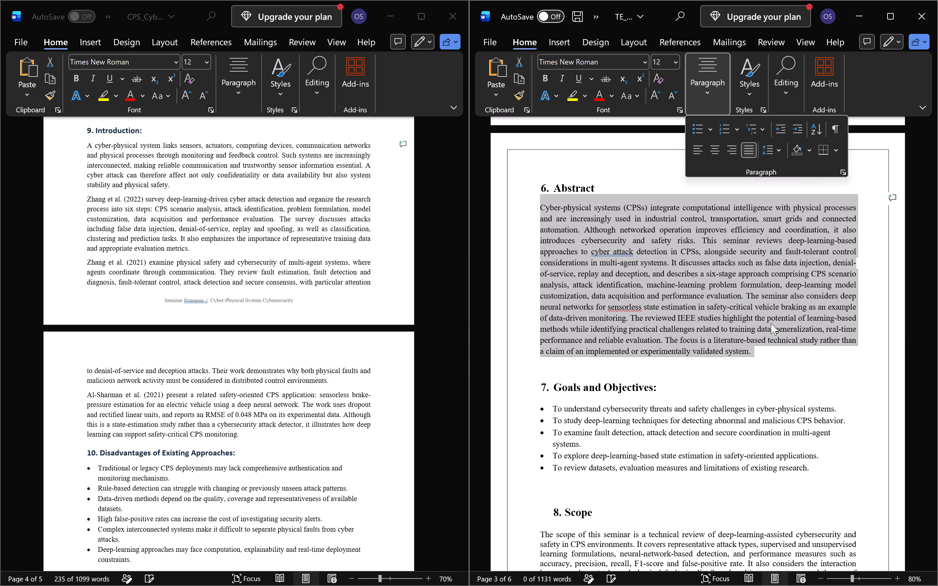
pyautogui.click(765, 359)
pyautogui.click(765, 375)
pyautogui.hotkey('ctrl', 's')
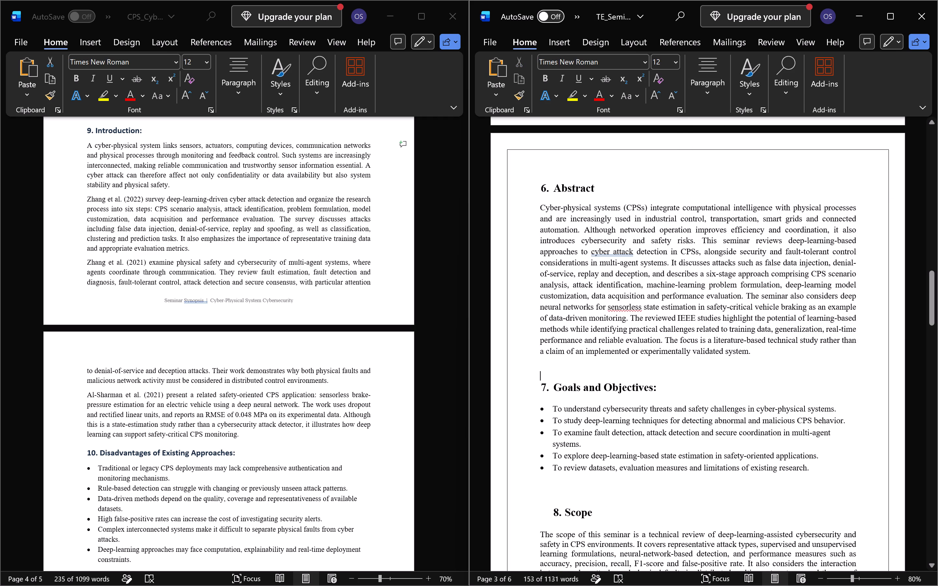
# Set the line spacing of the bullet list under "7. Goals and Objectives" to 1.15 and save the document.
pyautogui.moveTo(819, 475); pyautogui.dragTo(551, 408)
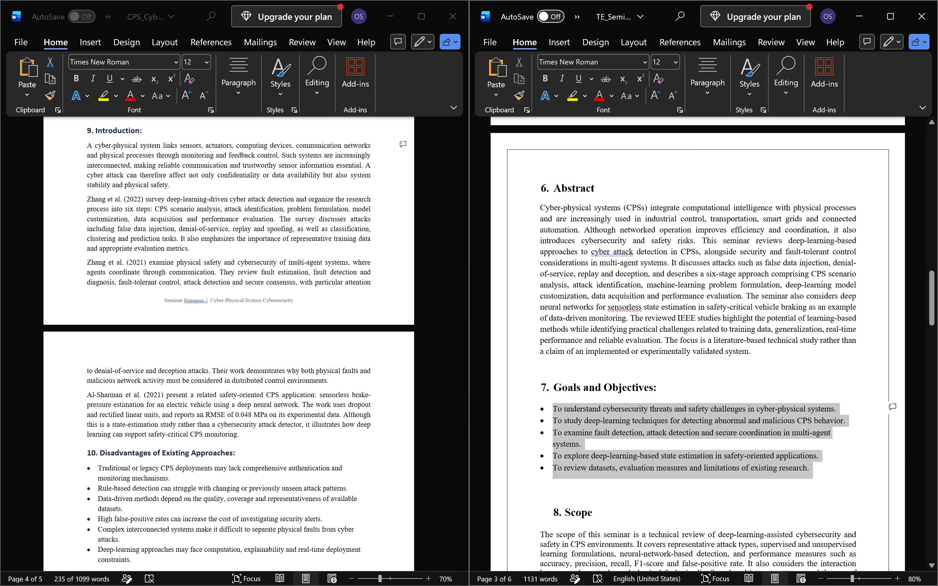
pyautogui.moveTo(551, 408); pyautogui.dragTo(551, 408)
pyautogui.click(711, 99)
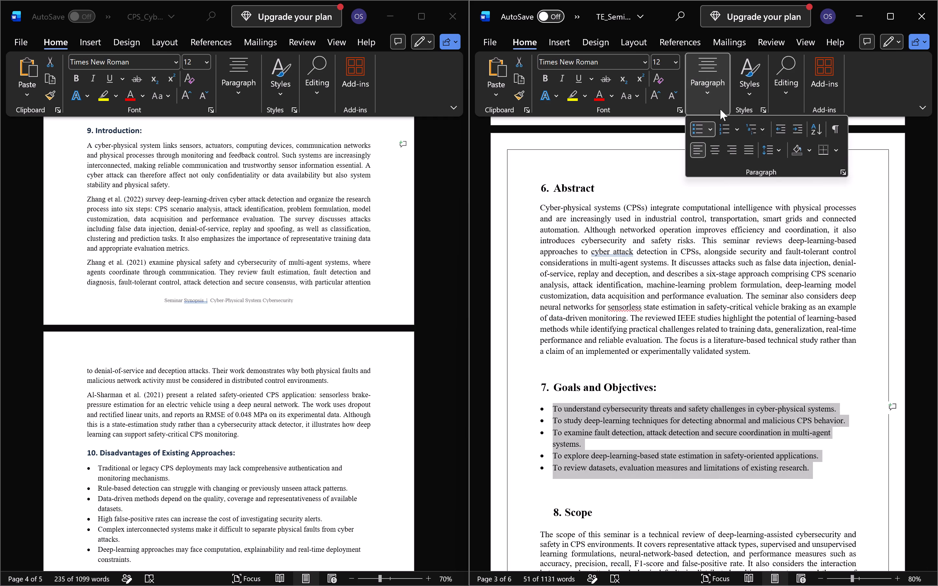
pyautogui.click(781, 151)
pyautogui.click(799, 190)
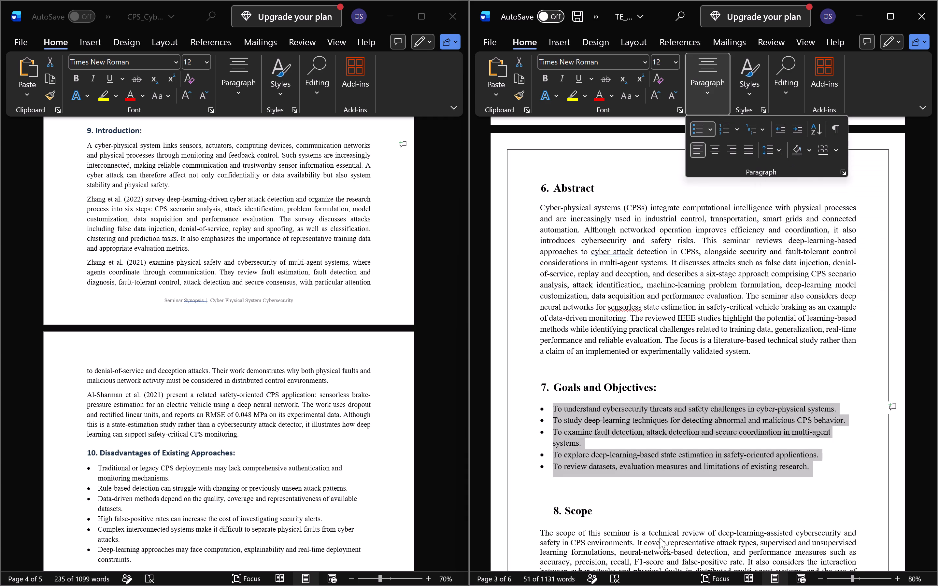
pyautogui.click(681, 509)
pyautogui.hotkey('ctrl', 's')
# Set the line spacing of the body paragraph under "8. Scope" to 1.15 and save the document.
pyautogui.scroll(-2, 681, 509)
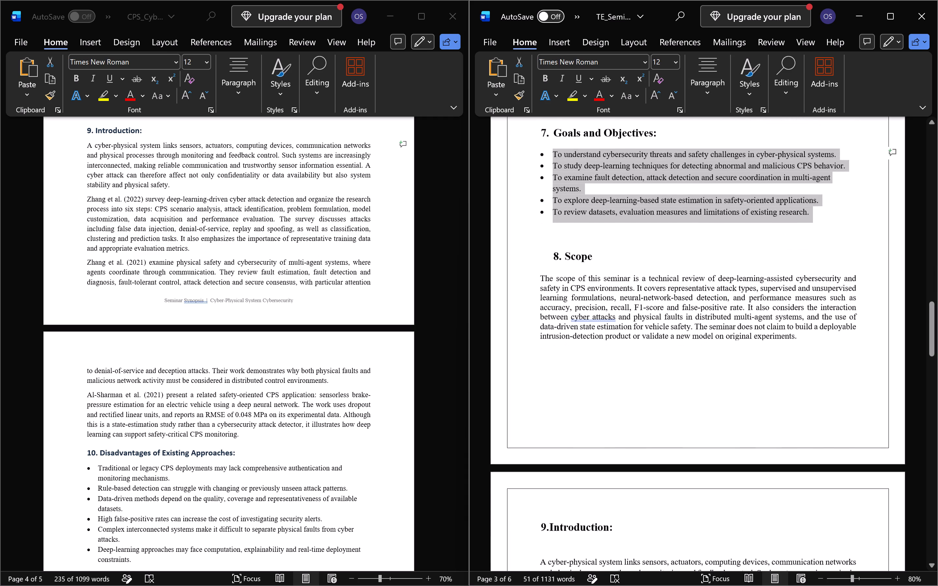
pyautogui.moveTo(806, 337); pyautogui.dragTo(534, 278)
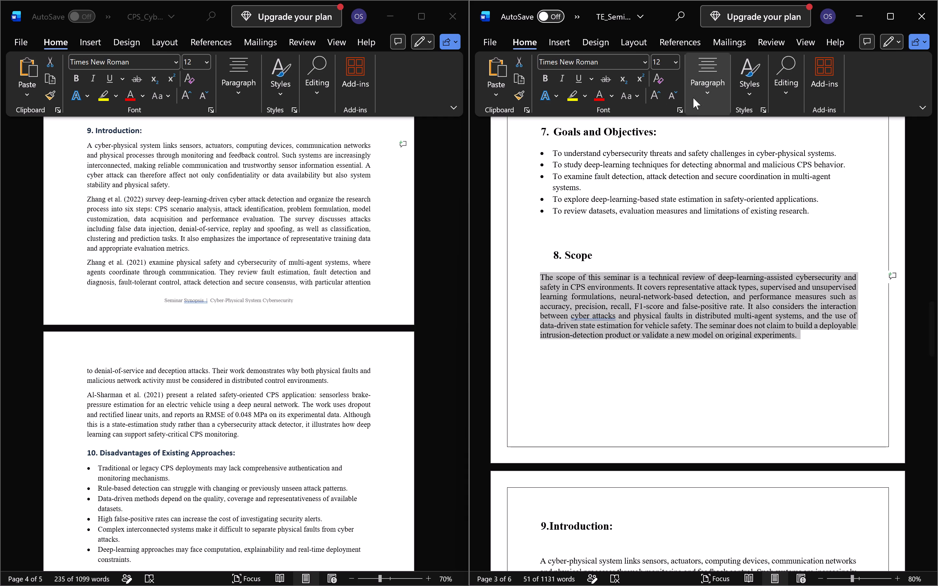
pyautogui.click(698, 106)
pyautogui.click(775, 148)
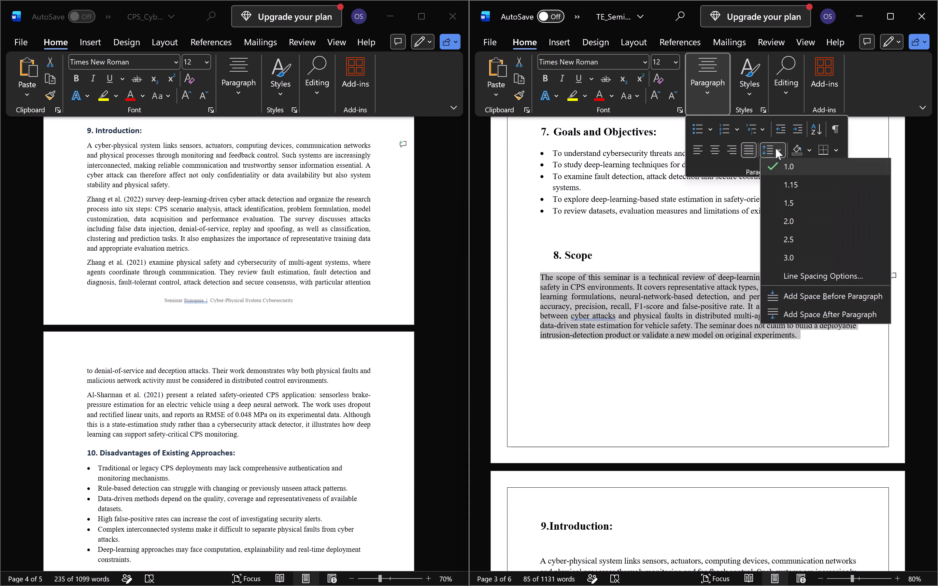
pyautogui.click(798, 190)
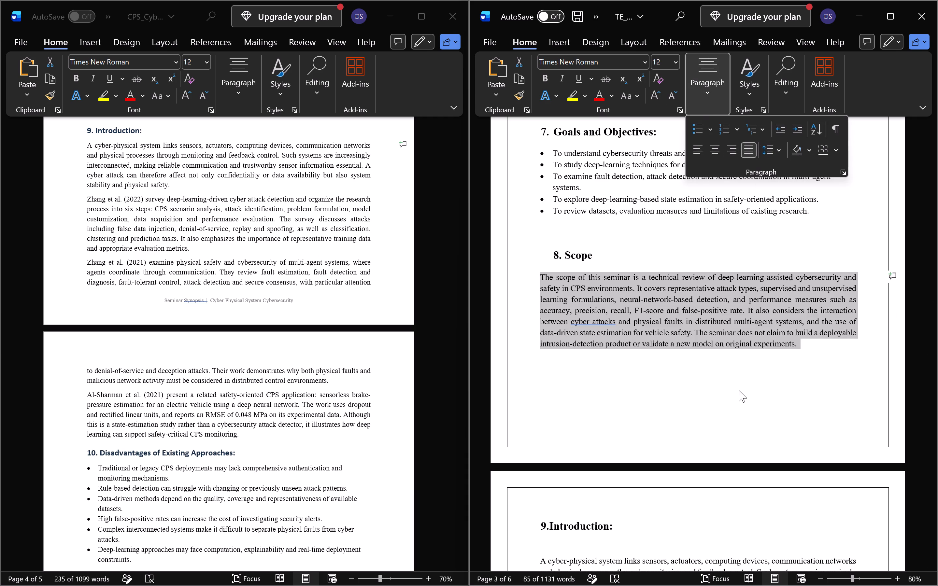
pyautogui.click(739, 390)
pyautogui.click(739, 390)
pyautogui.hotkey('ctrl', 's')
# Replace the indented number of the "Scope" heading with "8." aligned to the left text margin, and save the document.
pyautogui.scroll(-1, 739, 390)
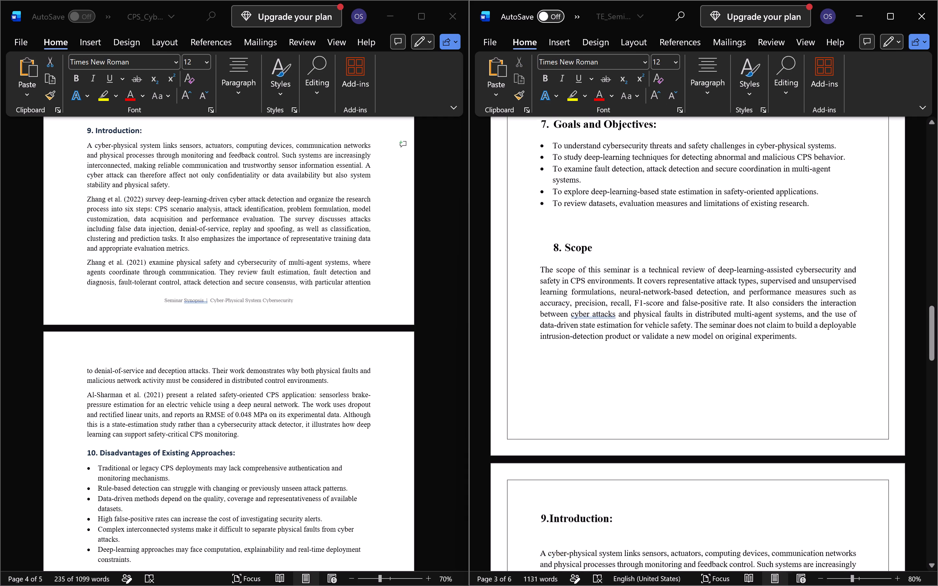
pyautogui.scroll(-1, 739, 390)
pyautogui.scroll(2, 739, 390)
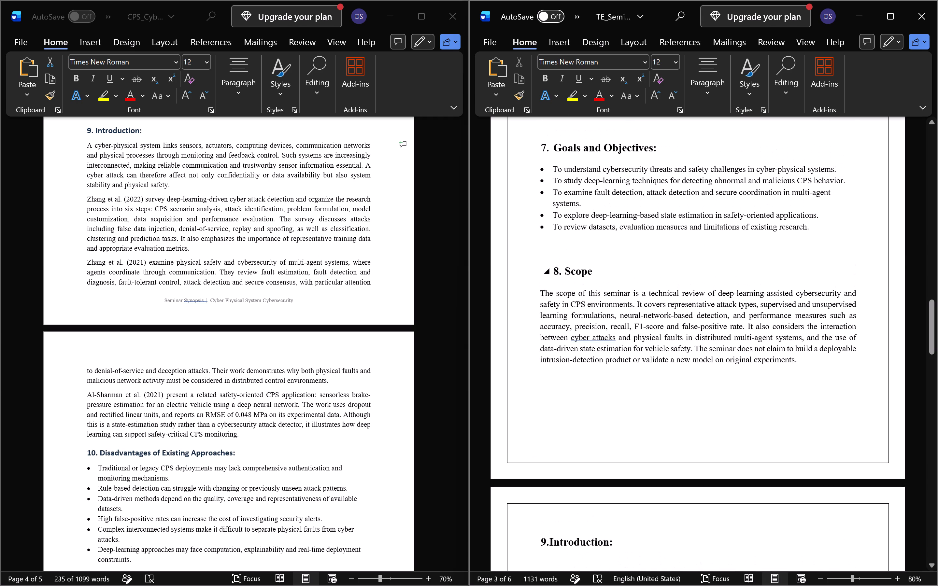
pyautogui.click(555, 274)
pyautogui.click(555, 274)
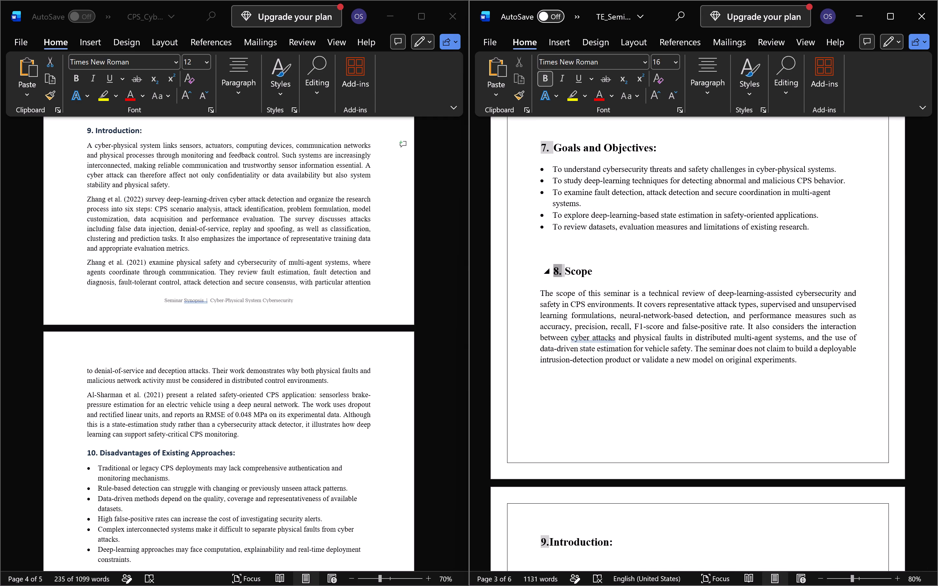
pyautogui.click(555, 274)
pyautogui.click(574, 283)
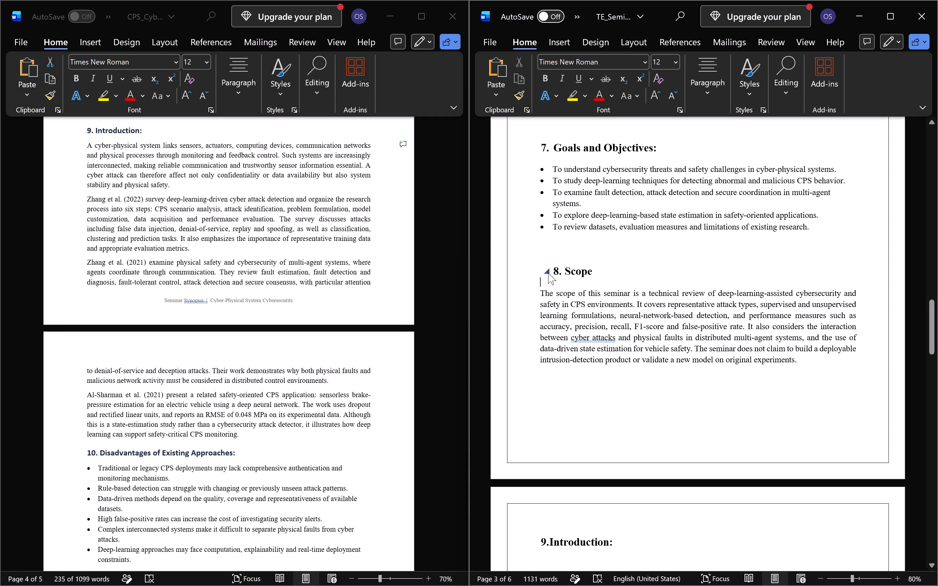
pyautogui.click(555, 273)
pyautogui.press('BackSpace')
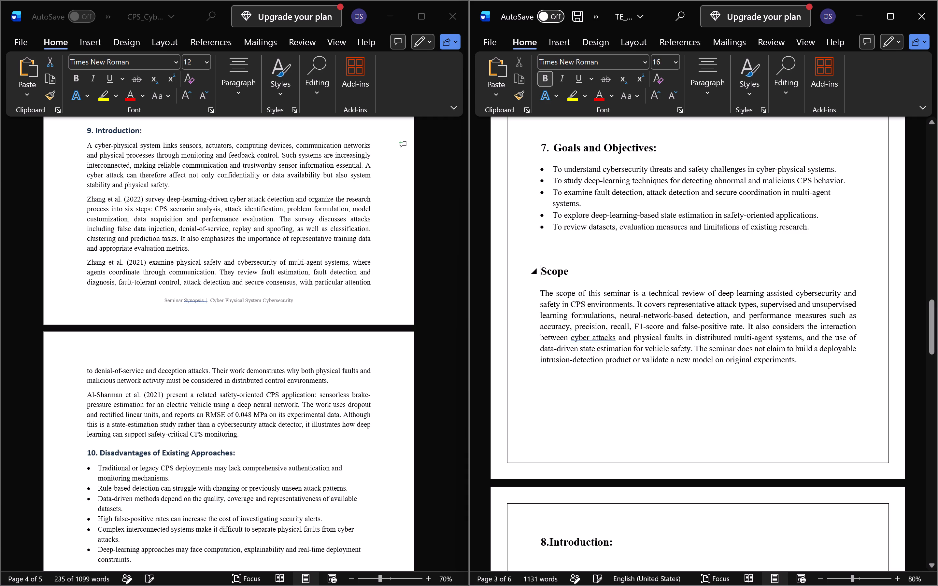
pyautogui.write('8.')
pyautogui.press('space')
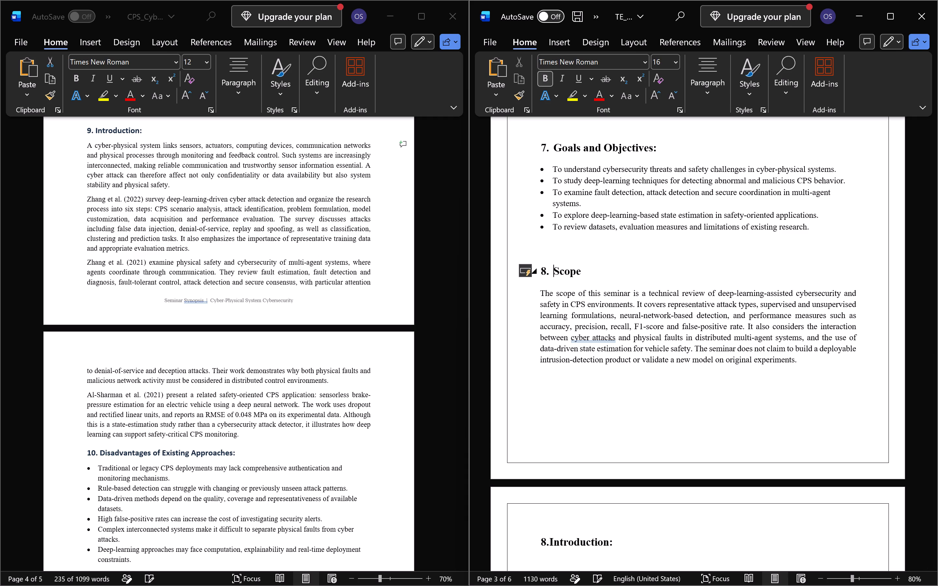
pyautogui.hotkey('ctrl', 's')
# Check the number of the "Introduction:" heading and save the document.
pyautogui.scroll(-1, 597, 439)
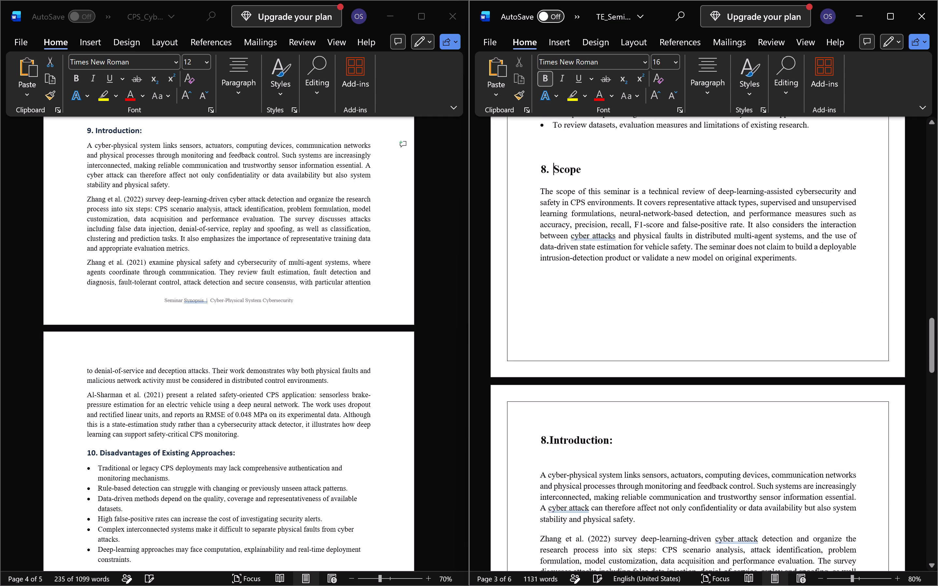
pyautogui.scroll(-1, 597, 439)
pyautogui.scroll(1, 388, 379)
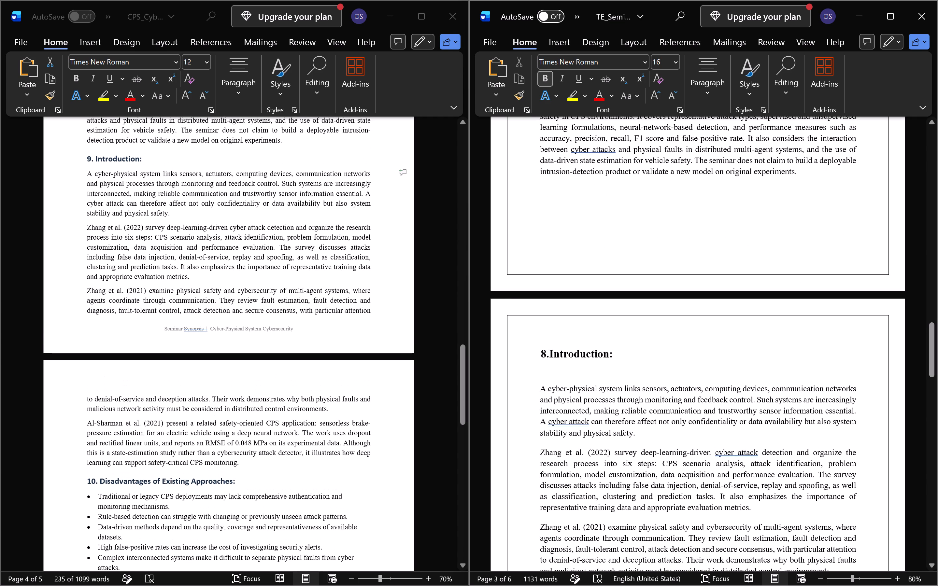
pyautogui.click(547, 355)
pyautogui.click(661, 360)
pyautogui.hotkey('ctrl', 's')
# Align the "Disadvantages of Current Voting system:" heading to the left text margin with "10." as plain text instead of automatic numbering, and save.
pyautogui.scroll(1, 661, 360)
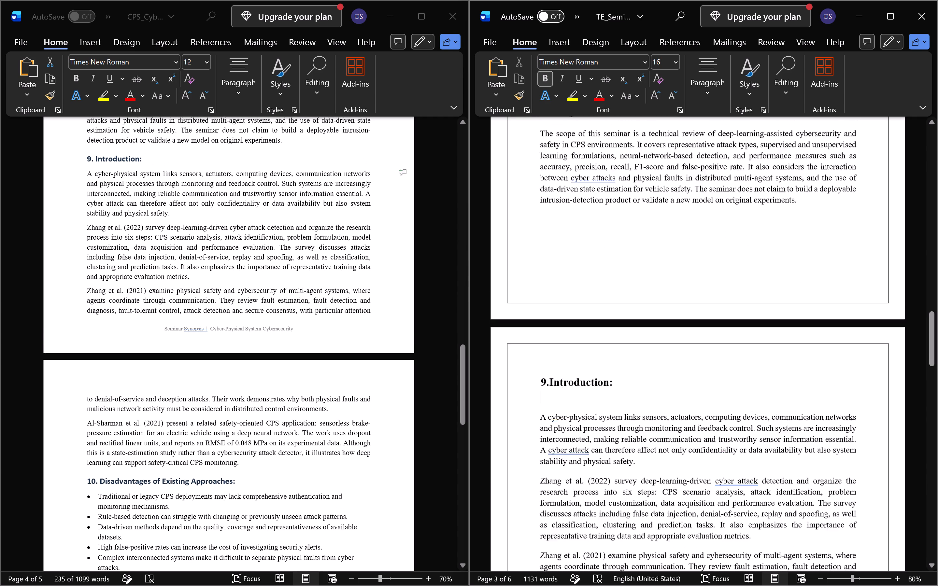
pyautogui.scroll(1, 661, 360)
pyautogui.scroll(-5, 661, 360)
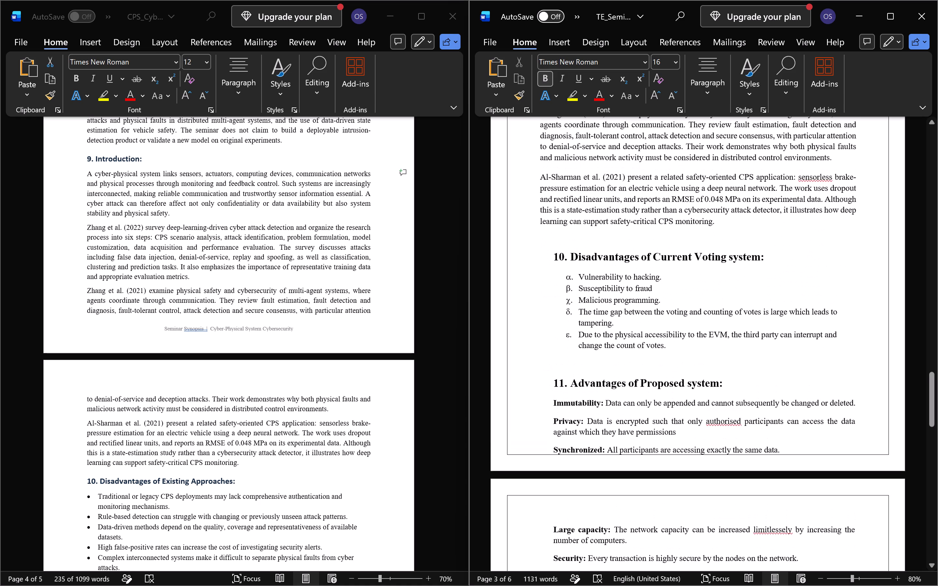
pyautogui.click(555, 261)
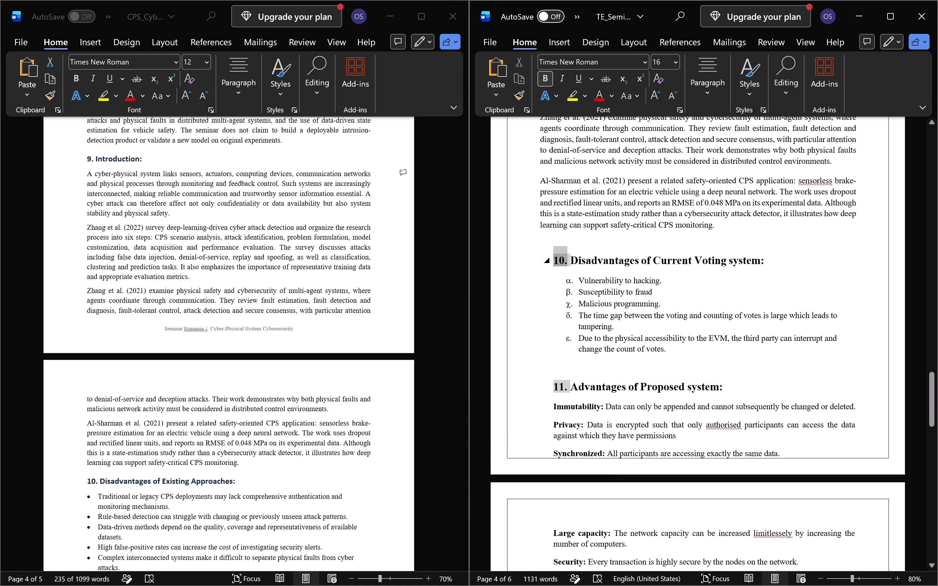
pyautogui.press('BackSpace')
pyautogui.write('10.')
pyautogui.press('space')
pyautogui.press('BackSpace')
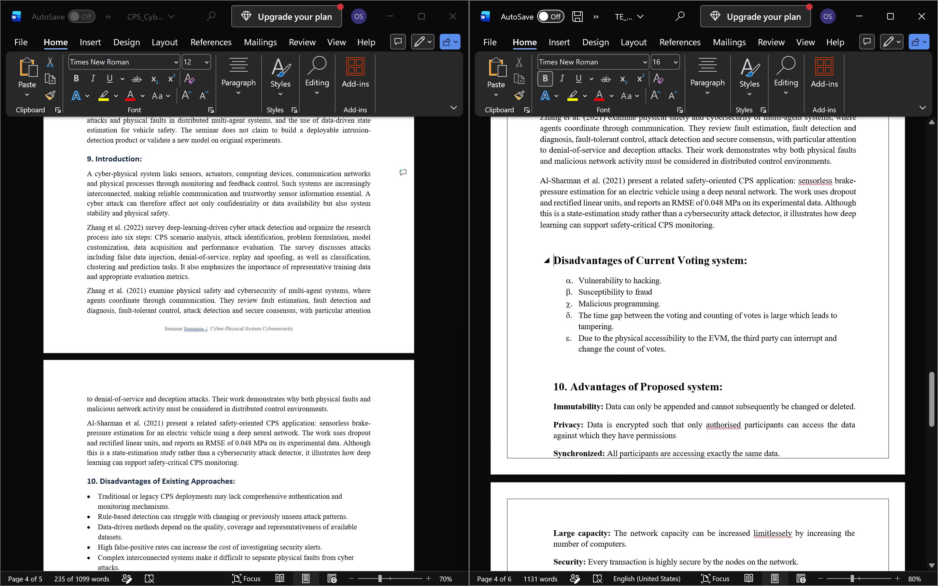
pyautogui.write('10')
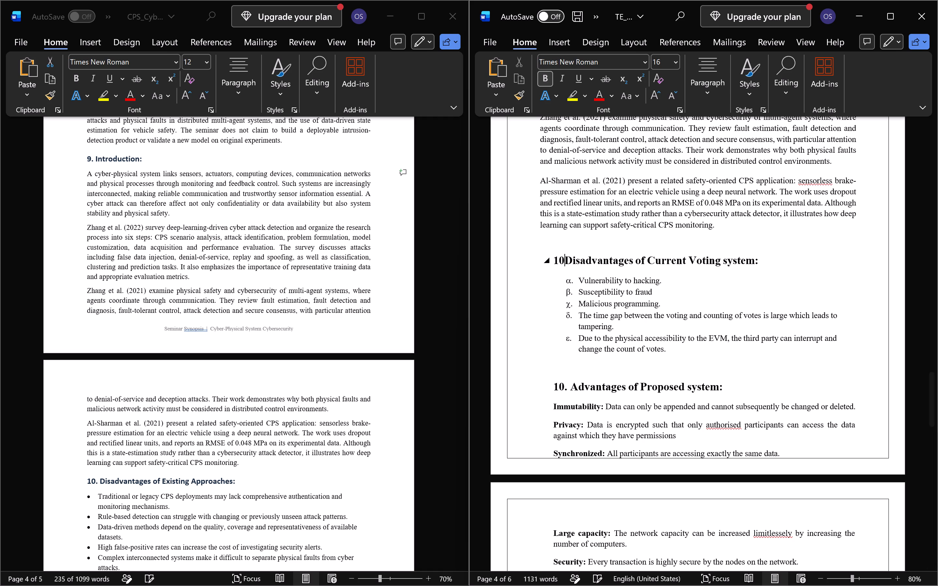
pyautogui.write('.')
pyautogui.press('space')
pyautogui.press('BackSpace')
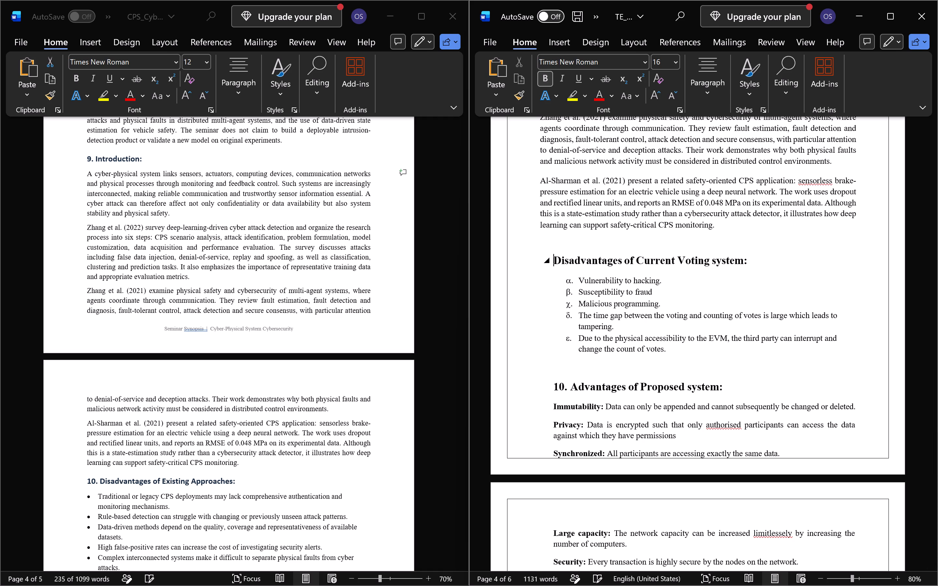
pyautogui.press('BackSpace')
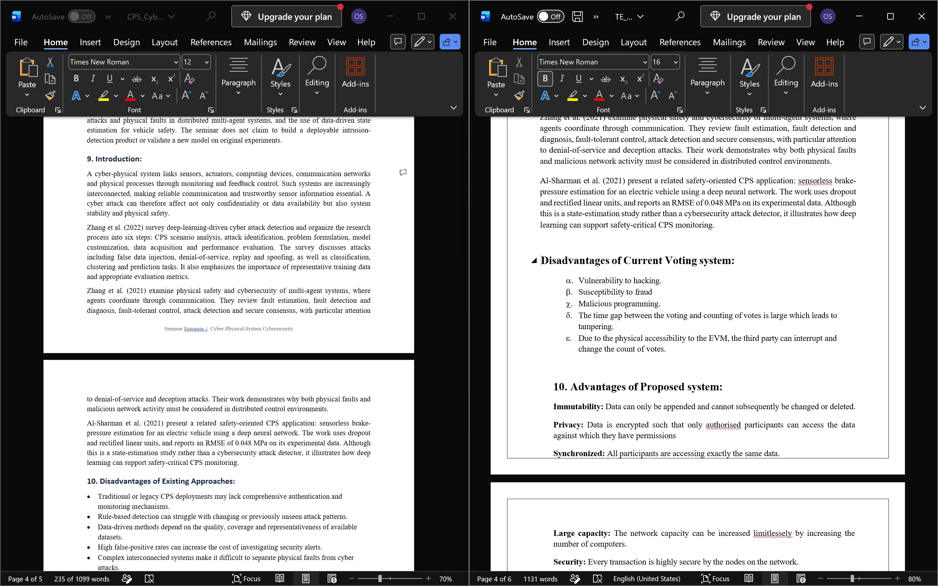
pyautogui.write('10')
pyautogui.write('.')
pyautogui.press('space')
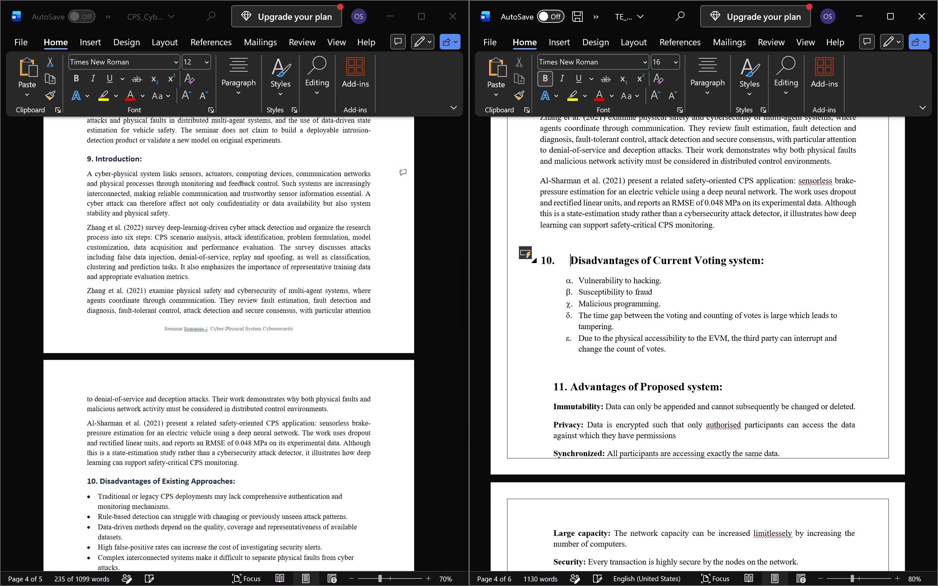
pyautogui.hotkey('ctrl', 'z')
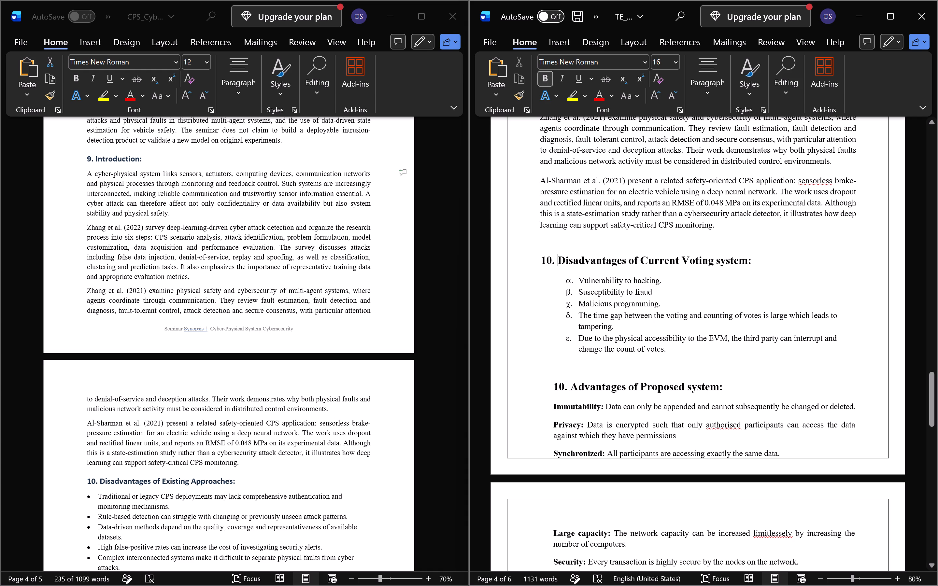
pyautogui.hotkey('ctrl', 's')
# Reword the section 10 heading in the college format to "Disadvantages of Existing Approaches:", matching the source synopsis.
pyautogui.scroll(-1, 640, 342)
pyautogui.scroll(-3, 341, 337)
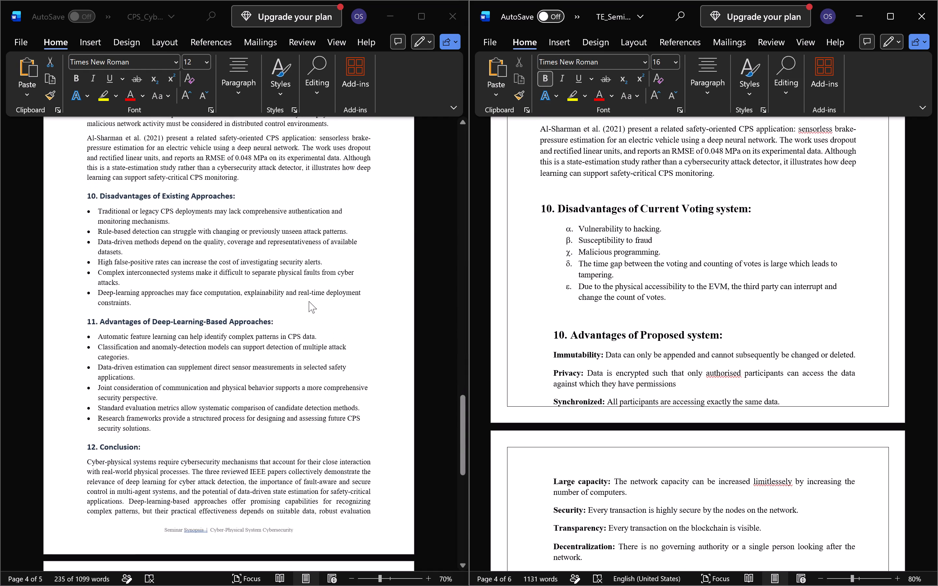
pyautogui.scroll(1, 309, 301)
pyautogui.click(102, 224)
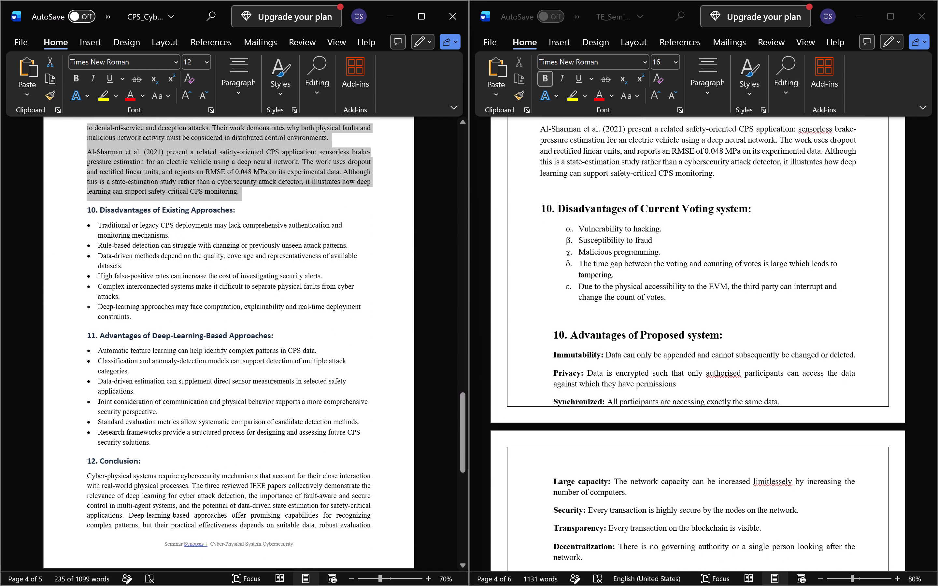
pyautogui.click(102, 224)
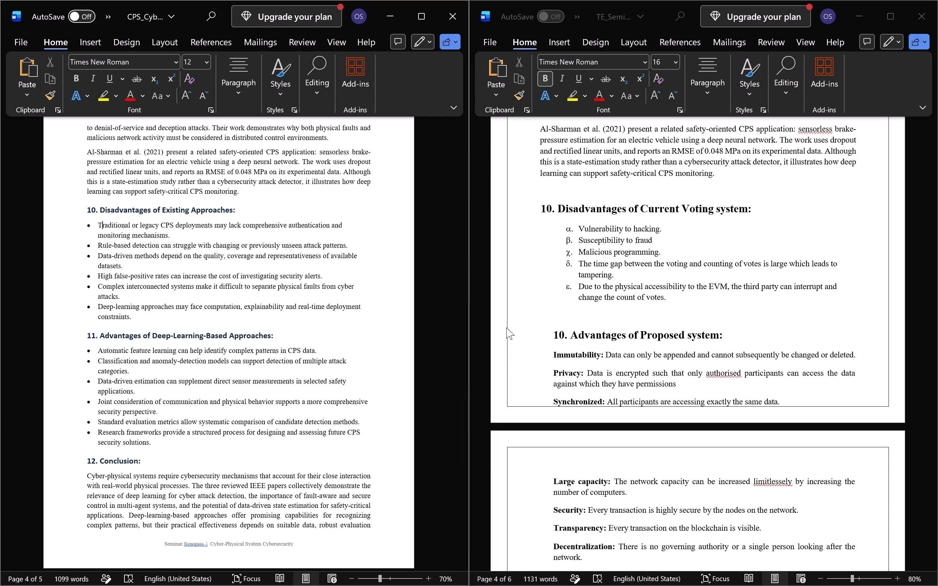
pyautogui.click(306, 250)
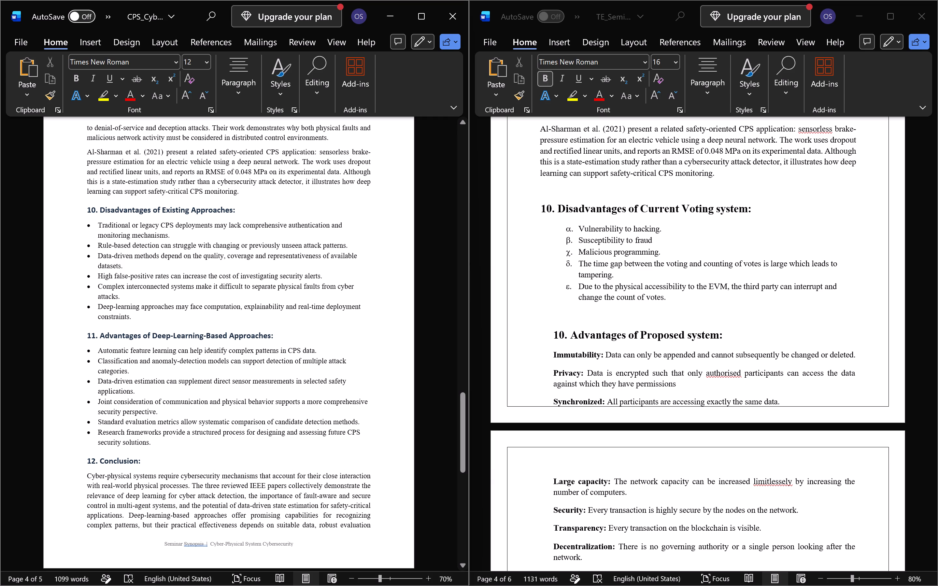
pyautogui.scroll(2, 368, 279)
pyautogui.scroll(2, 618, 271)
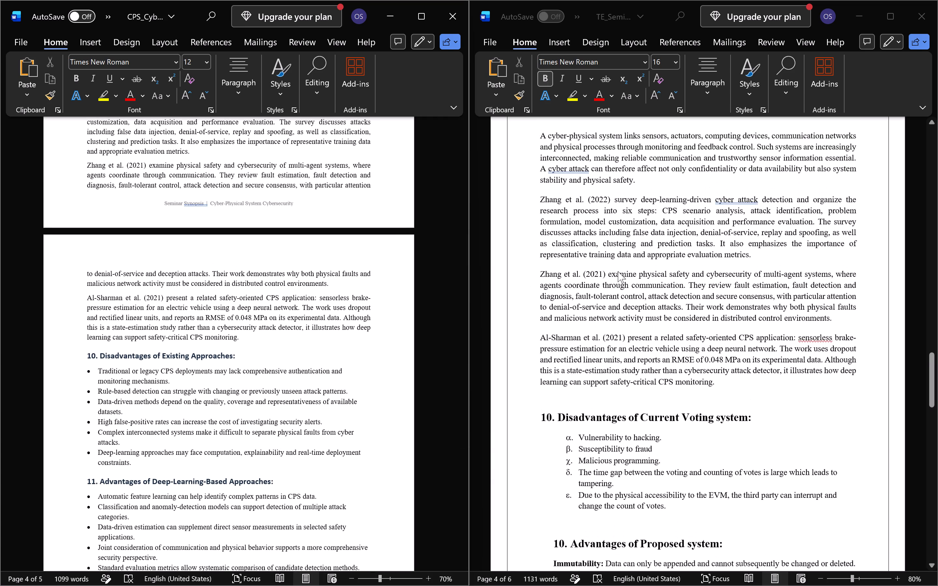
pyautogui.scroll(1, 618, 271)
pyautogui.scroll(-1, 338, 389)
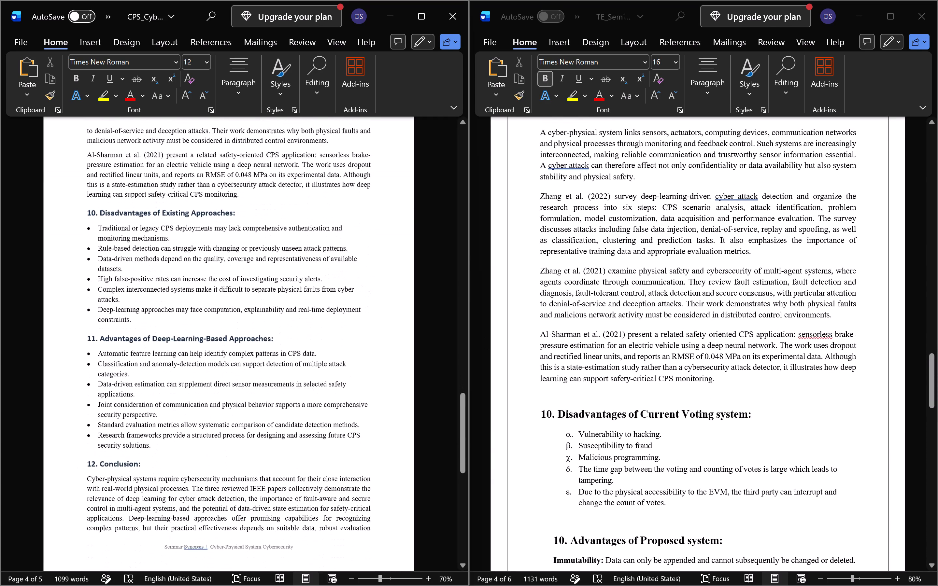
pyautogui.scroll(-1, 338, 389)
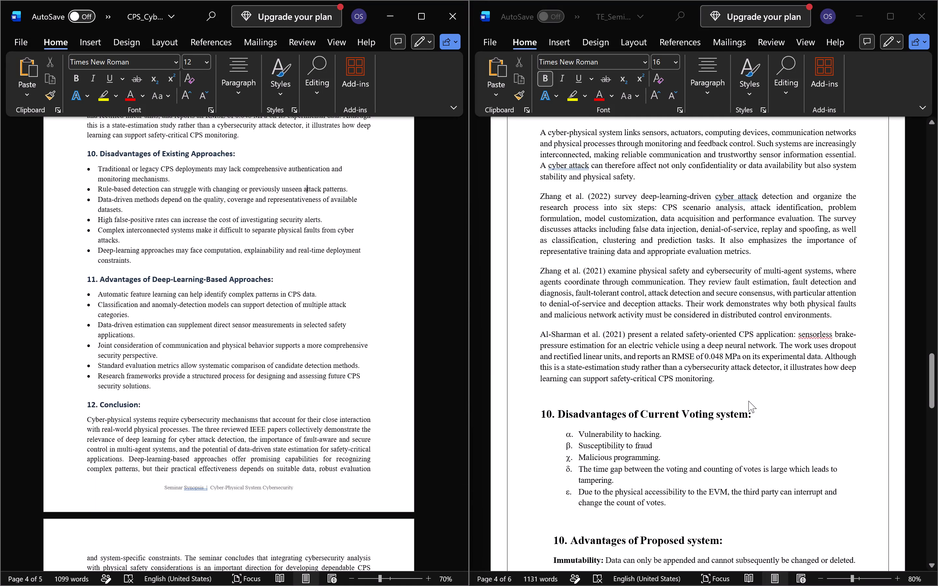
pyautogui.click(752, 415)
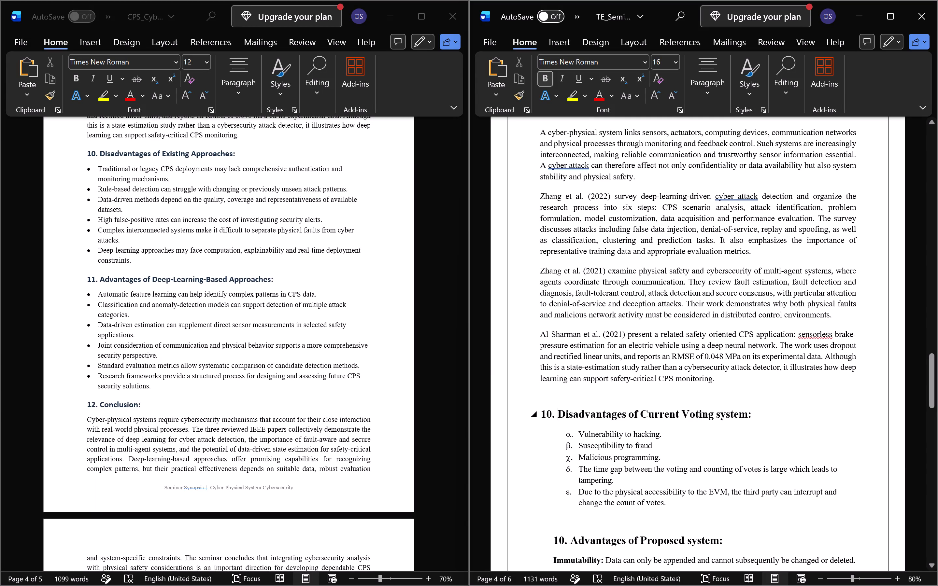
pyautogui.click(747, 421)
pyautogui.click(747, 416)
pyautogui.press('BackSpace')
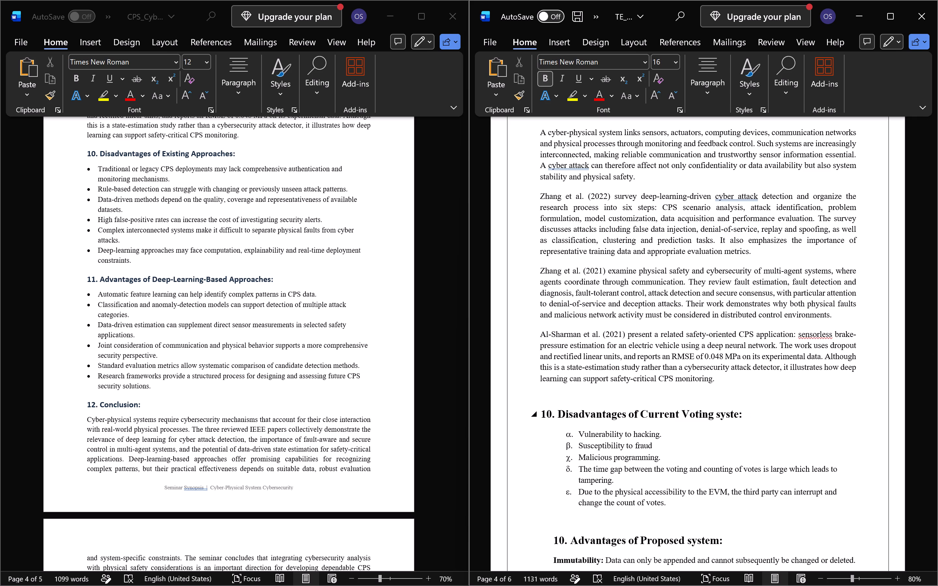
pyautogui.press('BackSpace')
pyautogui.press('BackSpace')
pyautogui.press('BackSpace')
pyautogui.press('BackSpace')
pyautogui.press('BackSpace')
pyautogui.press('BackSpace')
pyautogui.press('BackSpace')
pyautogui.press('BackSpace')
pyautogui.press('BackSpace')
pyautogui.press('BackSpace')
pyautogui.press('BackSpace')
pyautogui.press('BackSpace')
pyautogui.press('BackSpace')
pyautogui.press('BackSpace')
pyautogui.press('BackSpace')
pyautogui.press('BackSpace')
pyautogui.press('BackSpace')
pyautogui.press('BackSpace')
pyautogui.press('BackSpace')
pyautogui.press('BackSpace')
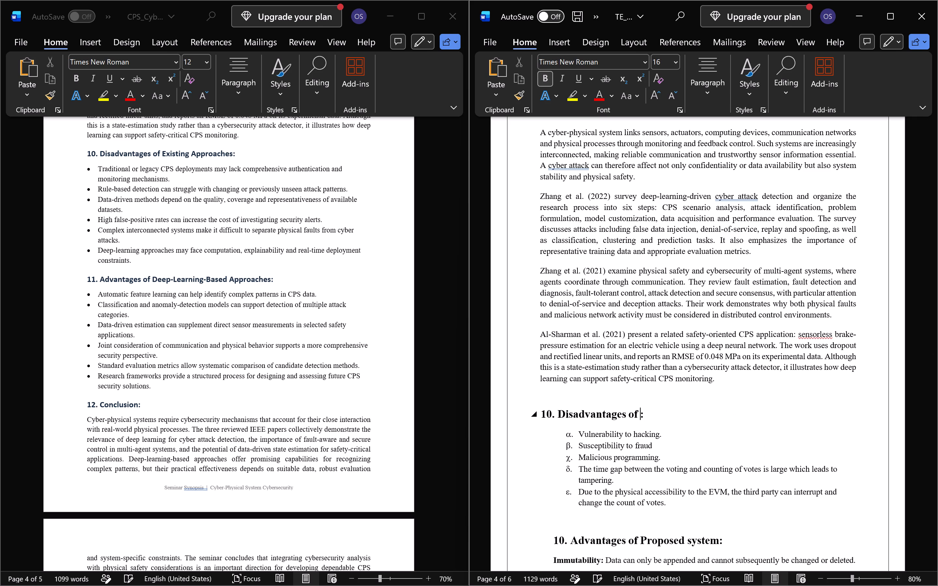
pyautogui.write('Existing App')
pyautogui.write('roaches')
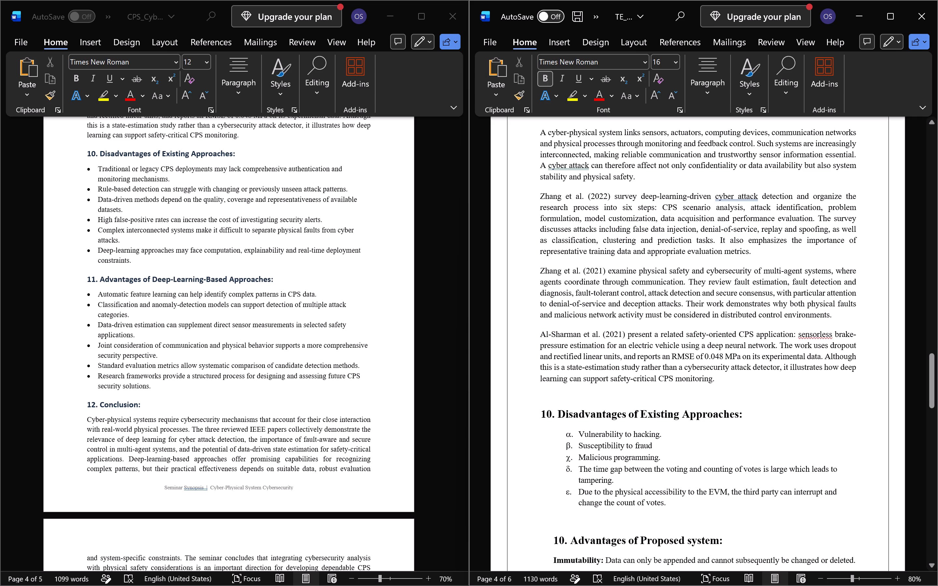
# Replace the lettered voting-system list under heading 10 with the bullet list from the source's "Disadvantages of Existing Approaches" section.
pyautogui.click(219, 333)
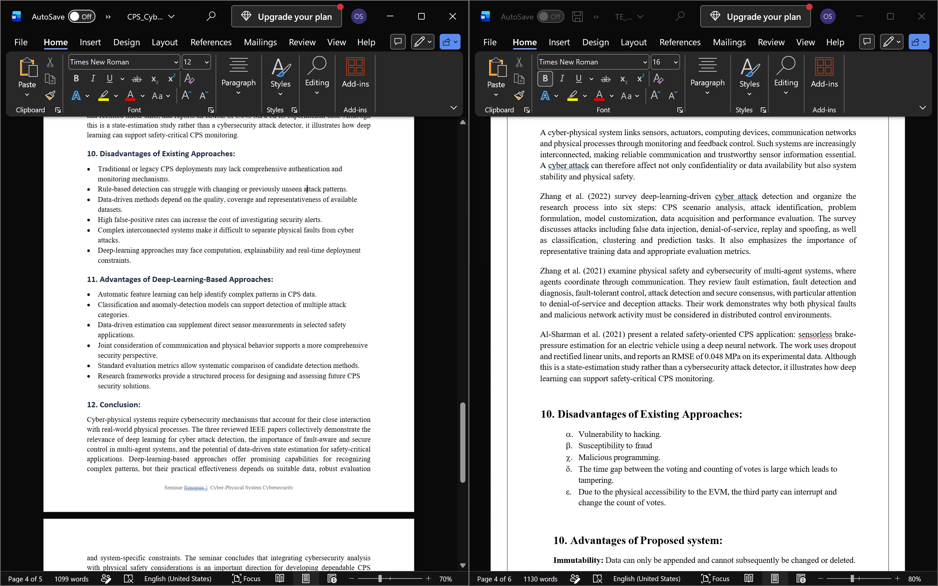
pyautogui.moveTo(96, 169); pyautogui.dragTo(134, 257)
pyautogui.hotkey('ctrl', 'c')
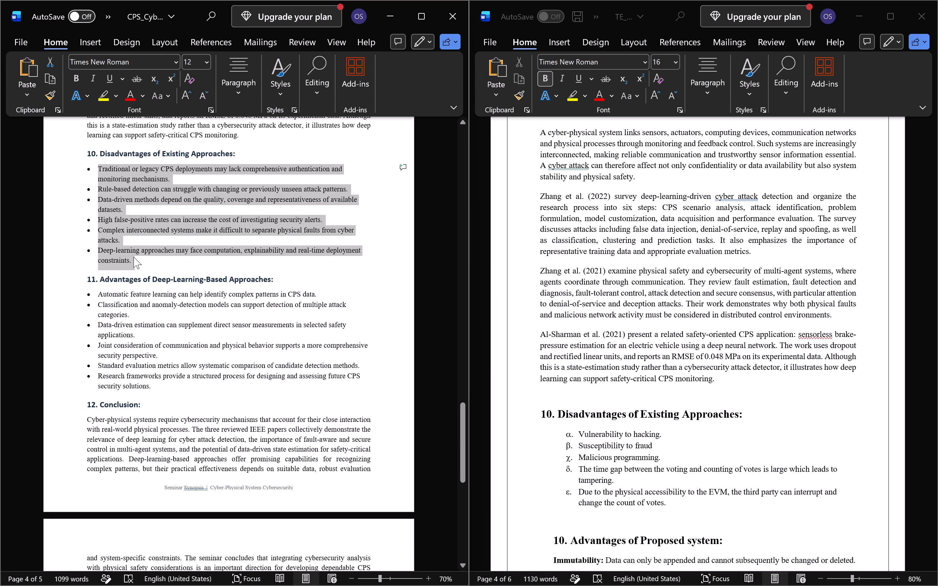
pyautogui.click(642, 457)
pyautogui.scroll(-1, 642, 457)
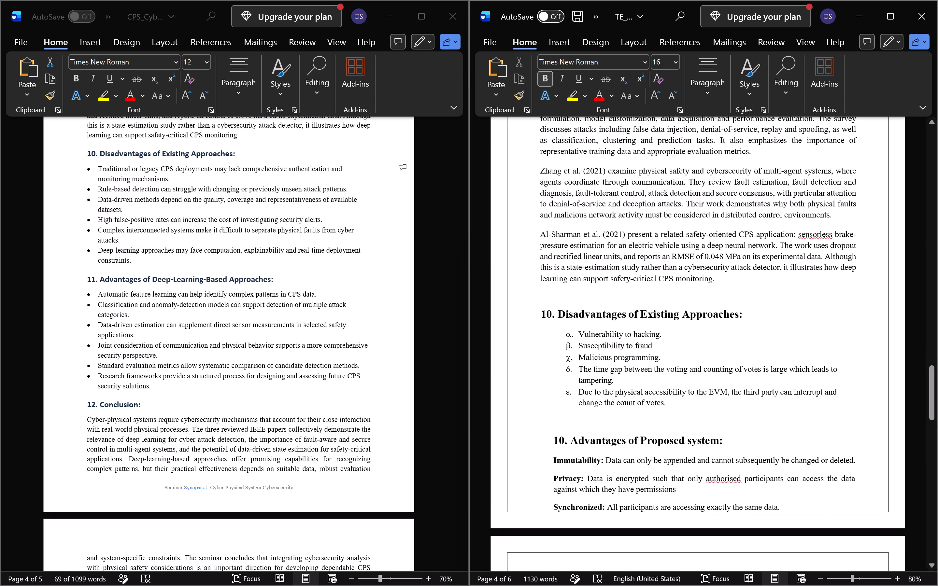
pyautogui.click(676, 399)
pyautogui.moveTo(672, 400); pyautogui.dragTo(642, 397)
pyautogui.moveTo(642, 397); pyautogui.dragTo(578, 332)
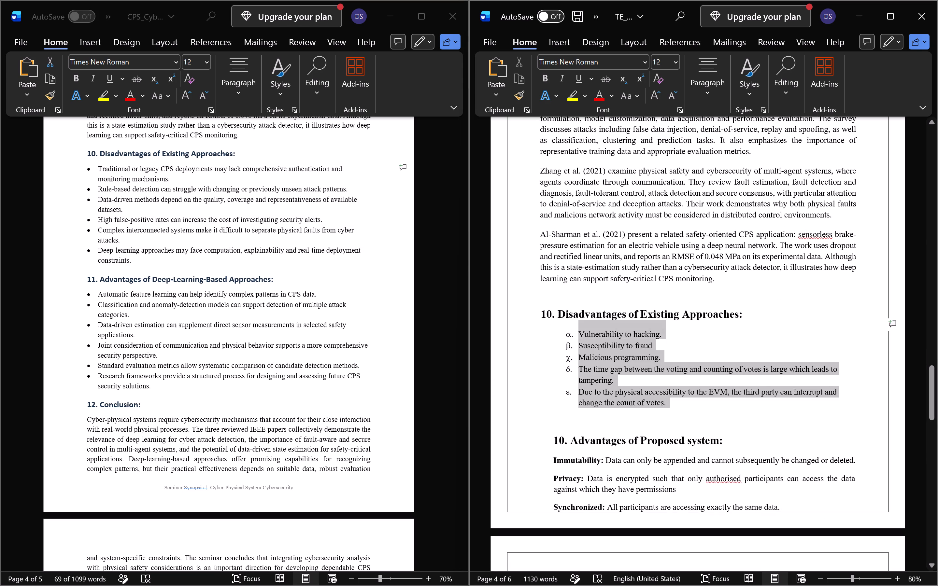
pyautogui.moveTo(578, 332); pyautogui.dragTo(579, 333)
pyautogui.press('BackSpace')
pyautogui.press('Return')
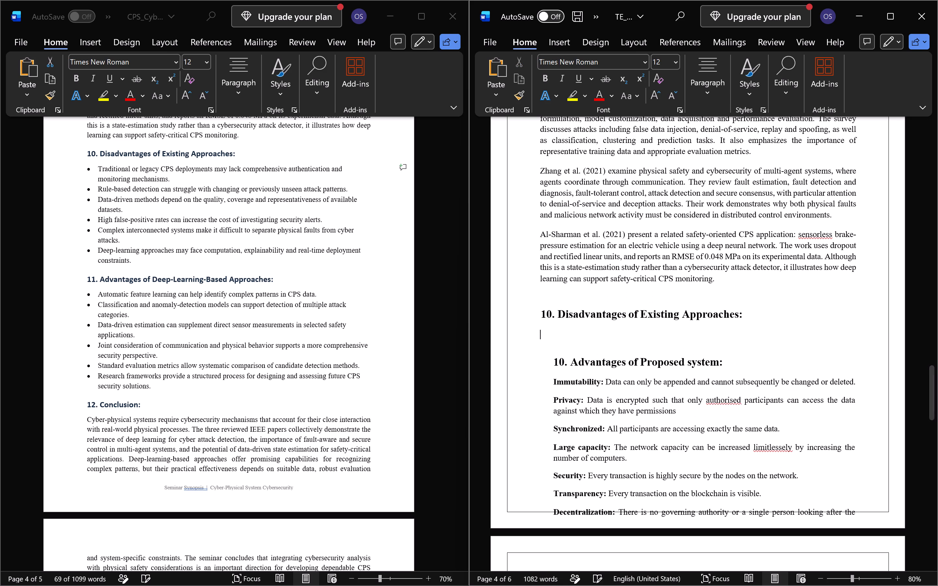
pyautogui.hotkey('ctrl', 'v')
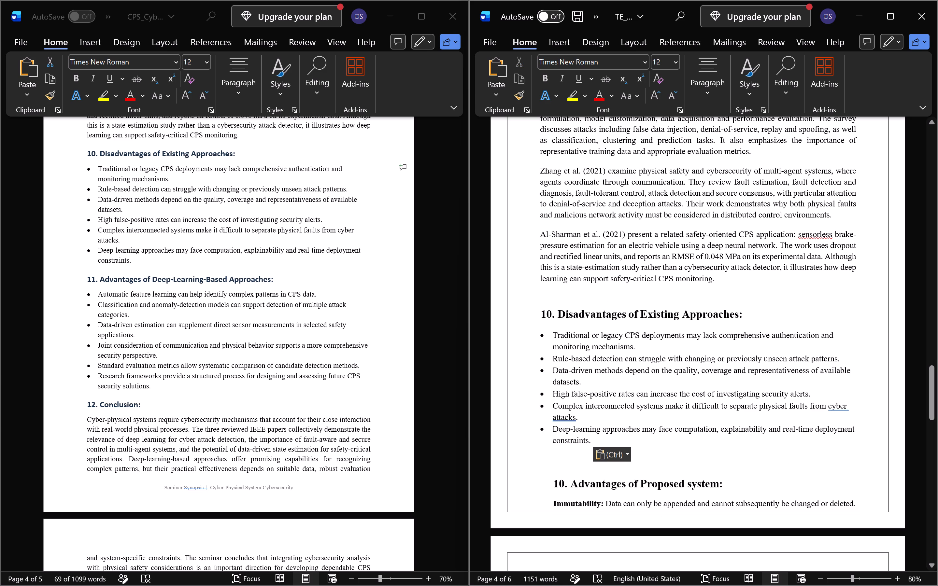
# Set the pasted disadvantages bullets to 1.15 line spacing and add space before the paragraph.
pyautogui.moveTo(597, 440); pyautogui.dragTo(541, 336)
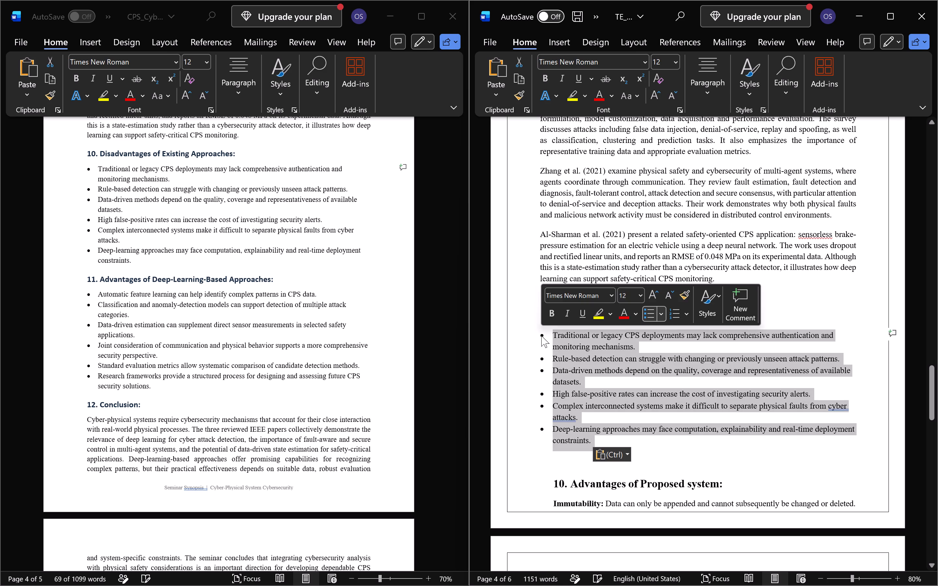
pyautogui.click(698, 89)
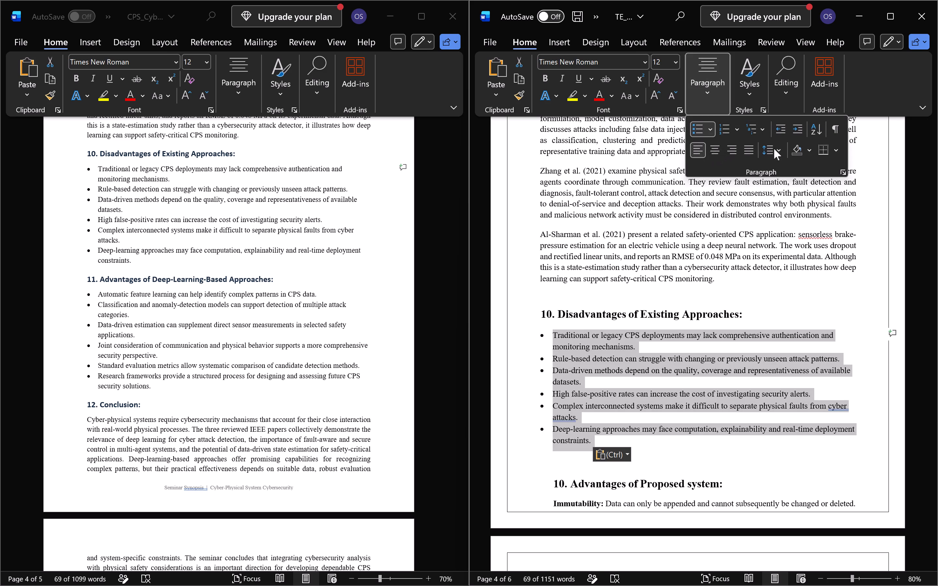
pyautogui.click(782, 153)
pyautogui.click(799, 189)
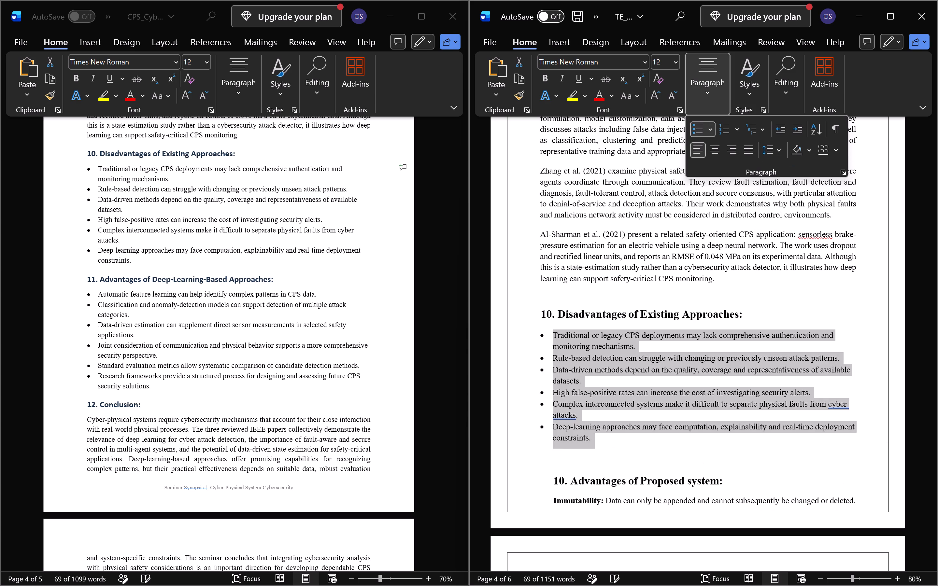
pyautogui.click(776, 151)
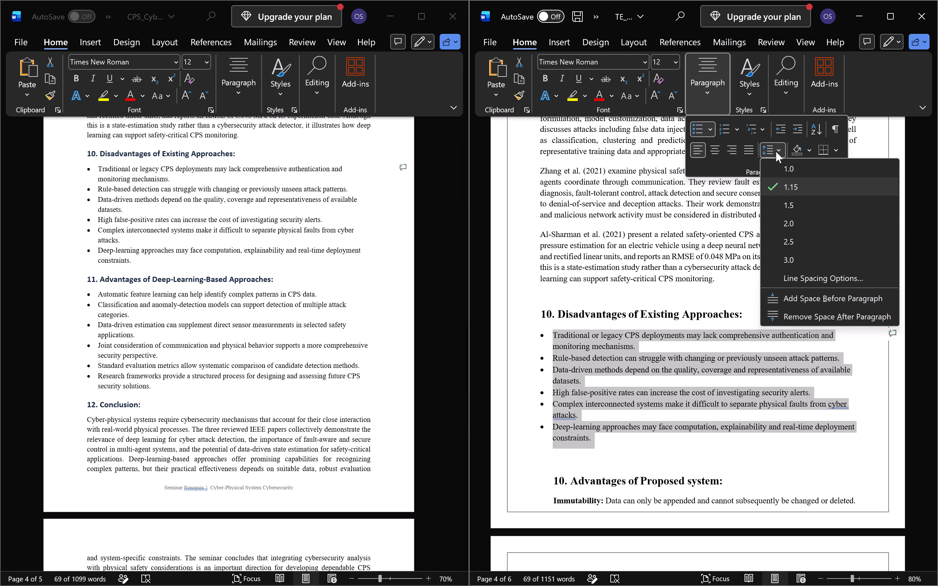
pyautogui.click(805, 297)
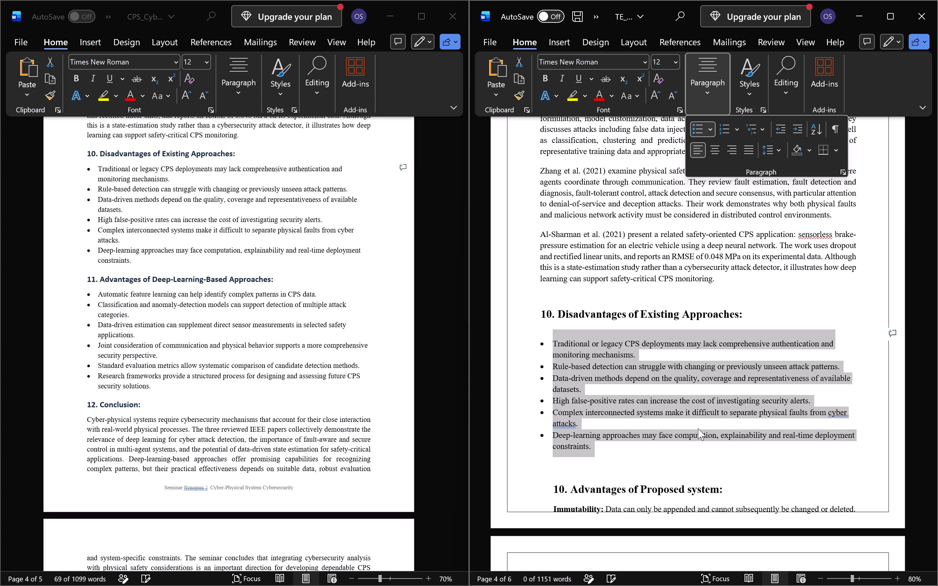
# Push the "Advantages of Proposed system:" heading onto the next page at the left text margin, number it "11.", and save the document.
pyautogui.click(646, 462)
pyautogui.click(554, 486)
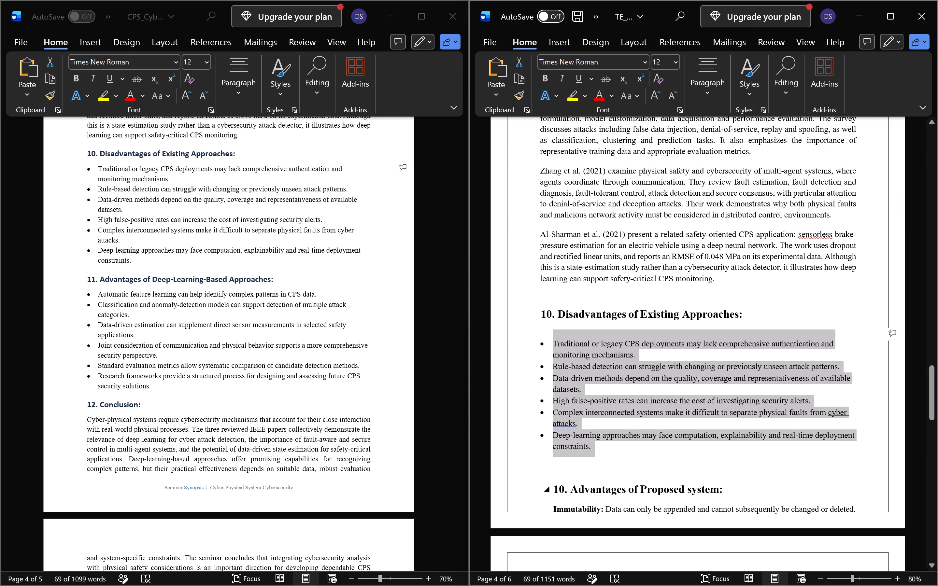
pyautogui.press('Return')
pyautogui.press('Return')
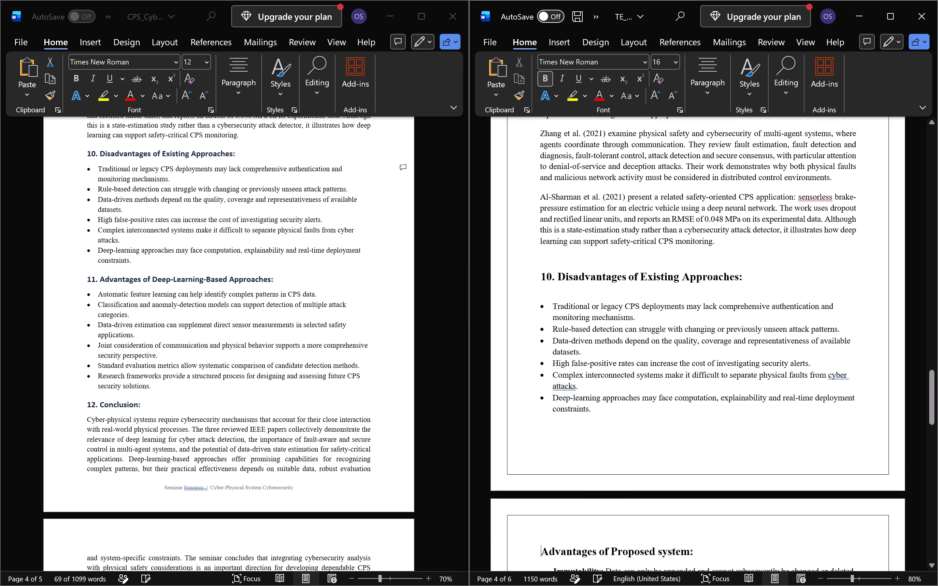
pyautogui.scroll(-1, 554, 486)
pyautogui.scroll(-1, 225, 415)
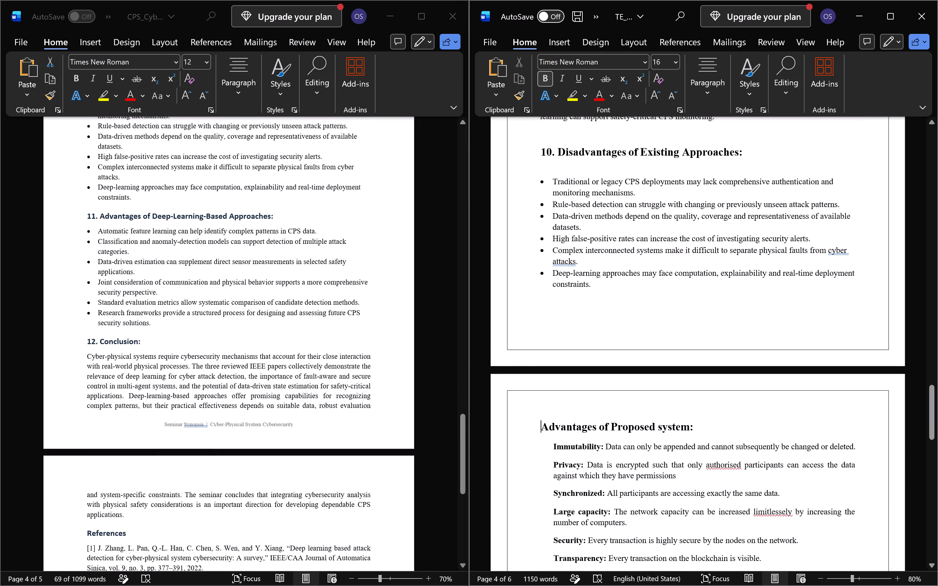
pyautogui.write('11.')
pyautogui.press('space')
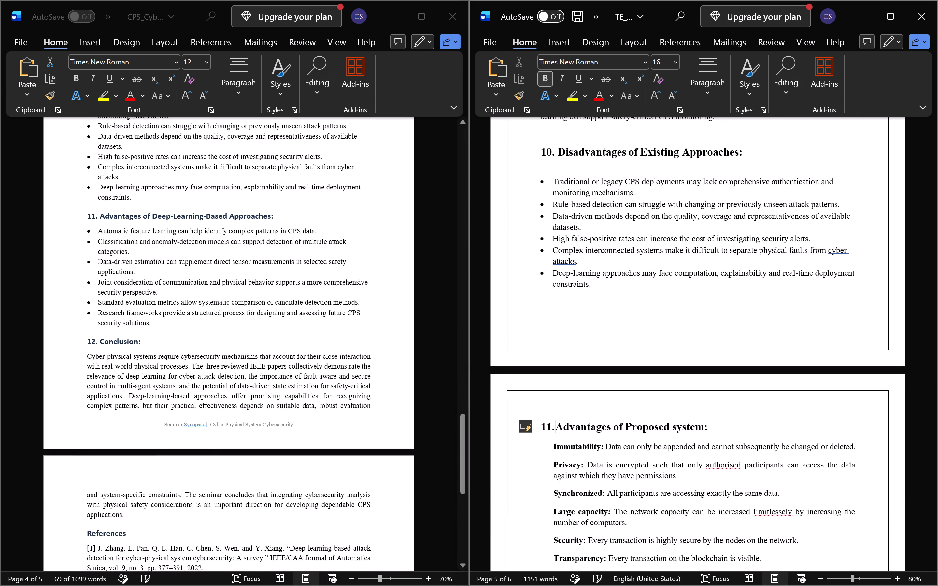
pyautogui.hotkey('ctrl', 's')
# Copy the source's section 11 advantages bullets and delete the blockchain advantages list under "Advantages of Proposed system:" in the college format.
pyautogui.scroll(-1, 151, 336)
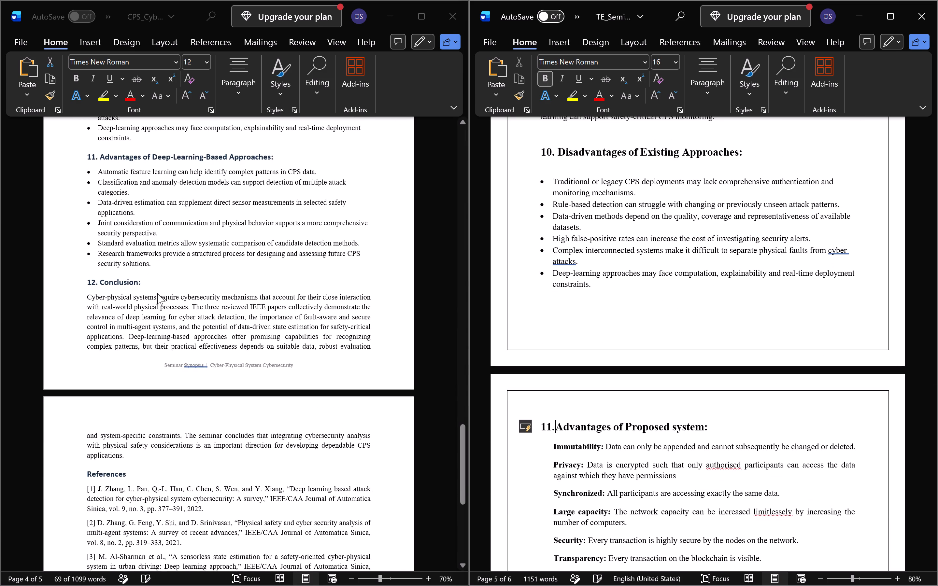
pyautogui.click(158, 266)
pyautogui.moveTo(156, 266); pyautogui.dragTo(104, 174)
pyautogui.hotkey('ctrl', 'c')
pyautogui.scroll(-2, 609, 353)
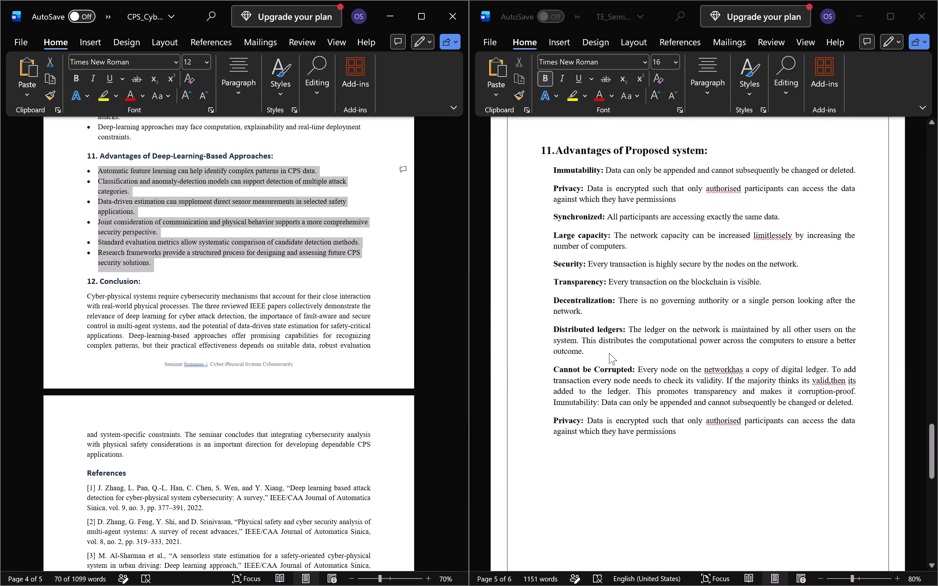
pyautogui.click(678, 347)
pyautogui.click(678, 347)
pyautogui.moveTo(678, 347); pyautogui.dragTo(677, 346)
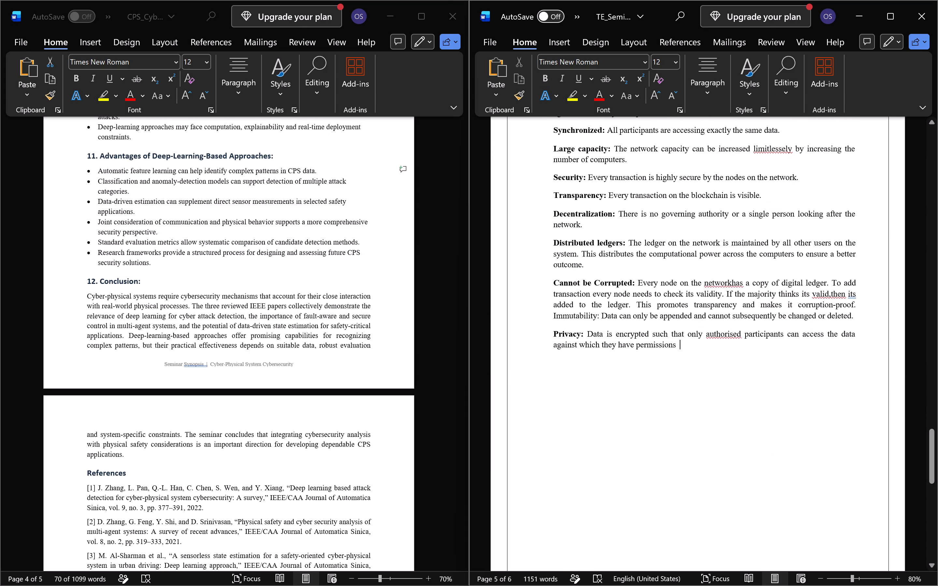
pyautogui.moveTo(677, 346); pyautogui.dragTo(577, 228)
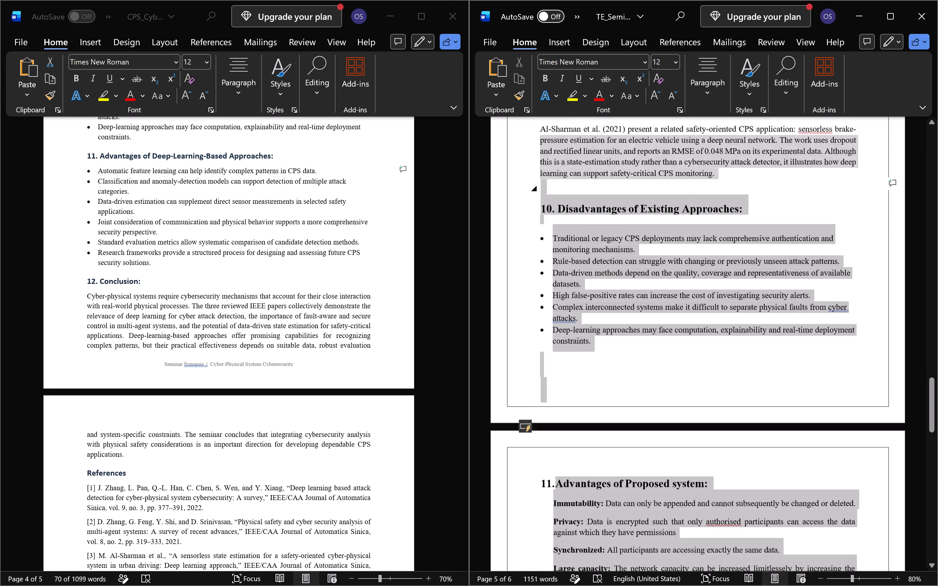
pyautogui.moveTo(577, 228); pyautogui.dragTo(554, 522)
pyautogui.press('BackSpace')
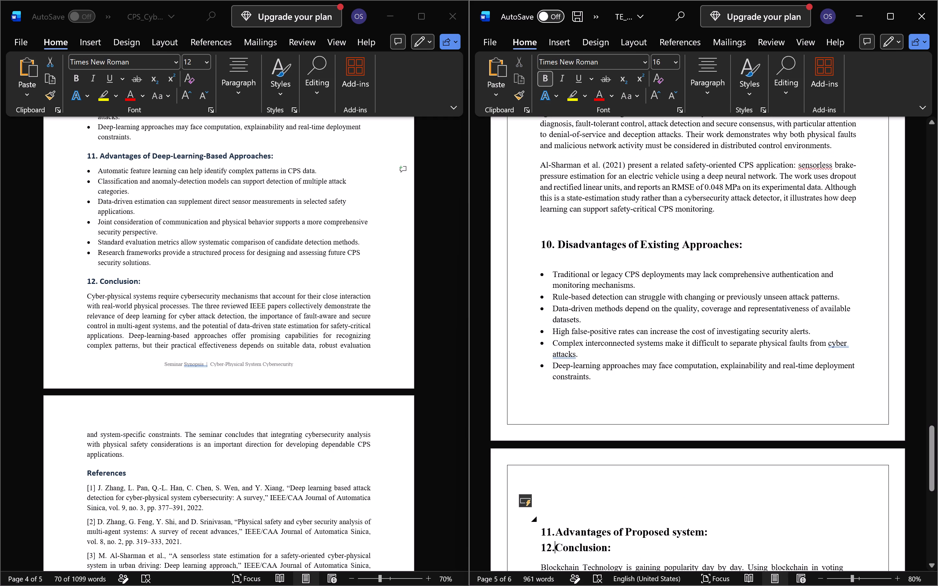
# Insert an unnumbered blank line between the "Advantages of Proposed system:" and "Conclusion:" headings, and number the advantages heading "11." at the left text margin.
pyautogui.scroll(-1, 554, 522)
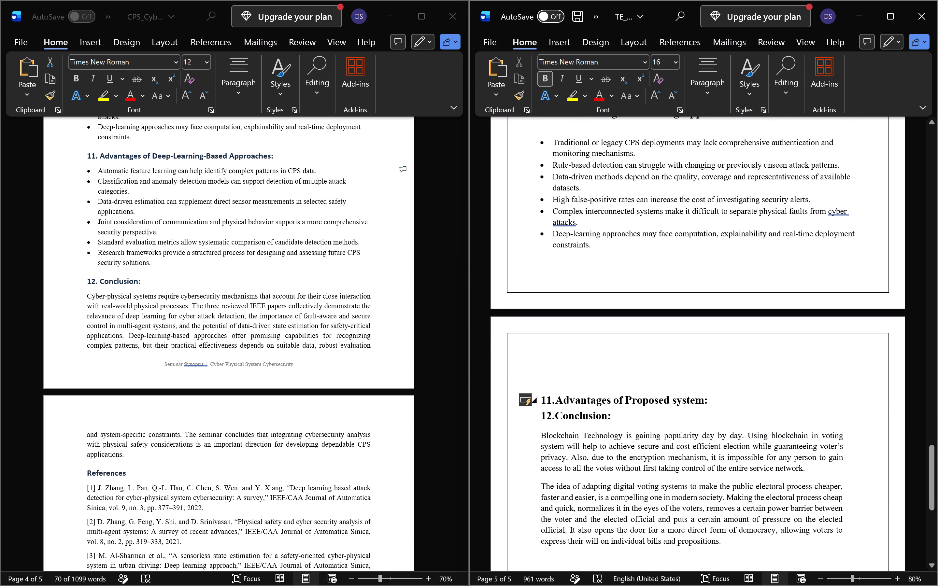
pyautogui.click(718, 400)
pyautogui.press('Return')
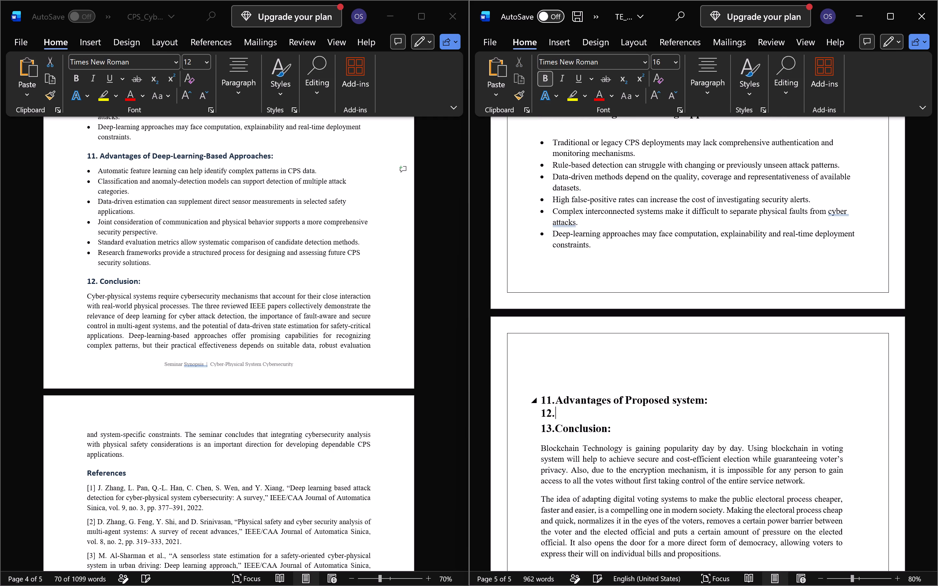
pyautogui.press('BackSpace')
pyautogui.press('BackSpace')
pyautogui.press('Up')
pyautogui.press('BackSpace')
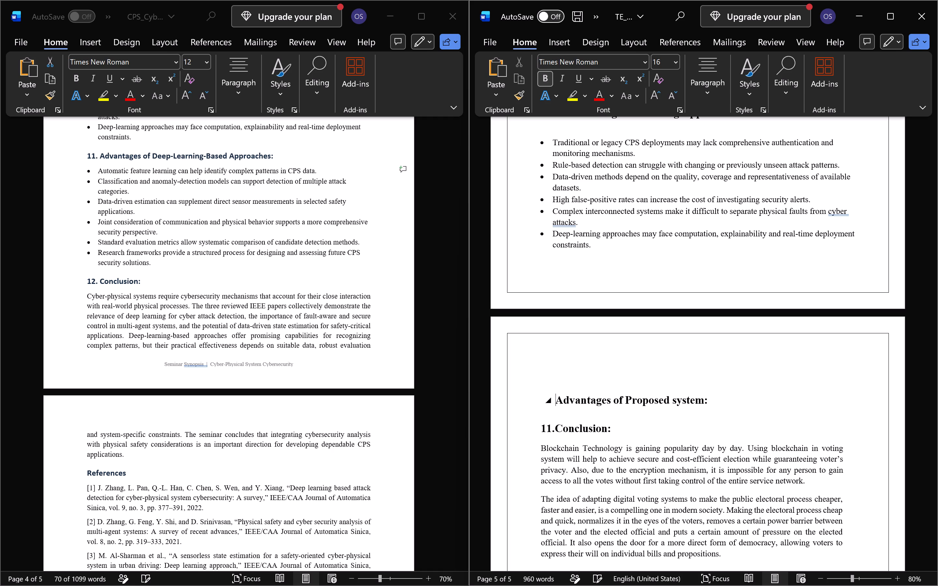
pyautogui.press('BackSpace')
pyautogui.press('BackSpace')
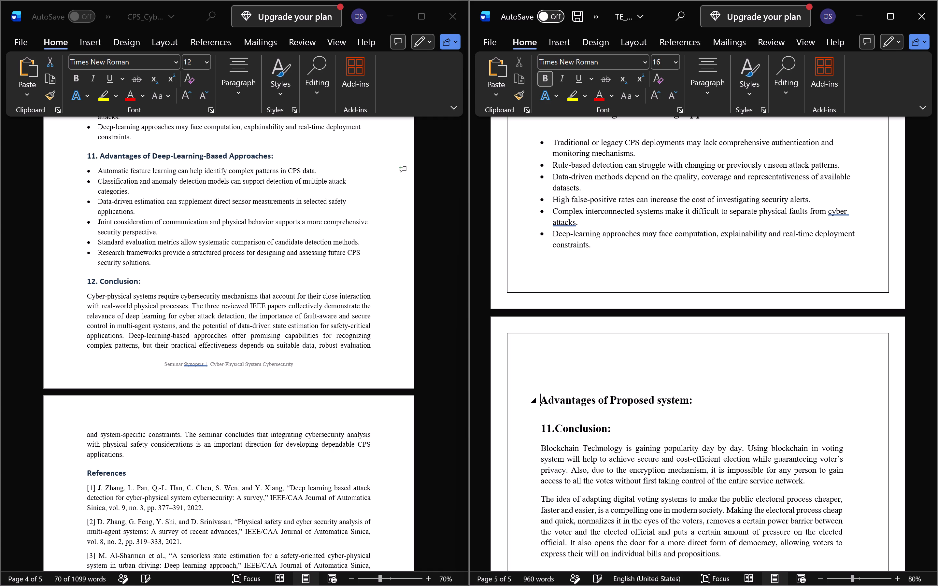
pyautogui.press('BackSpace')
pyautogui.press('BackSpace')
pyautogui.press('Return')
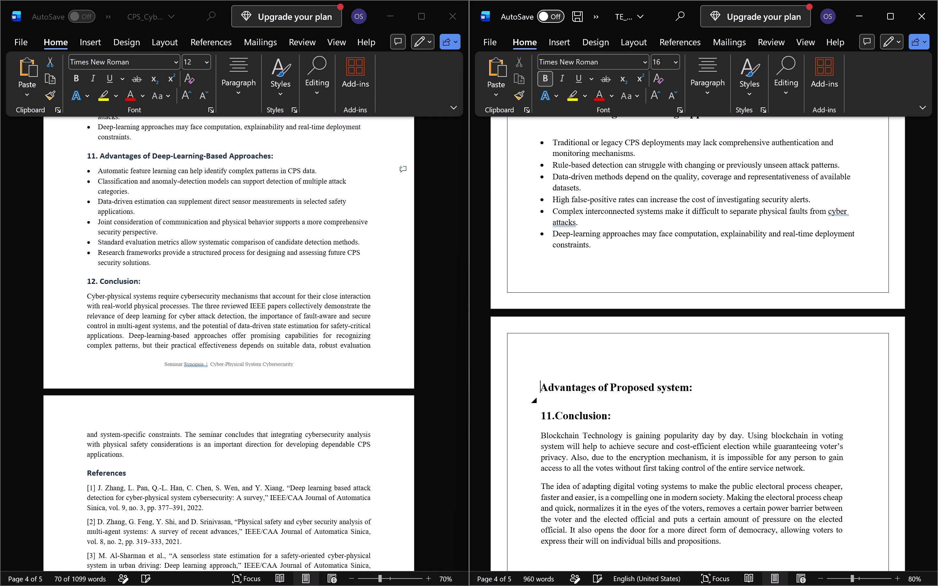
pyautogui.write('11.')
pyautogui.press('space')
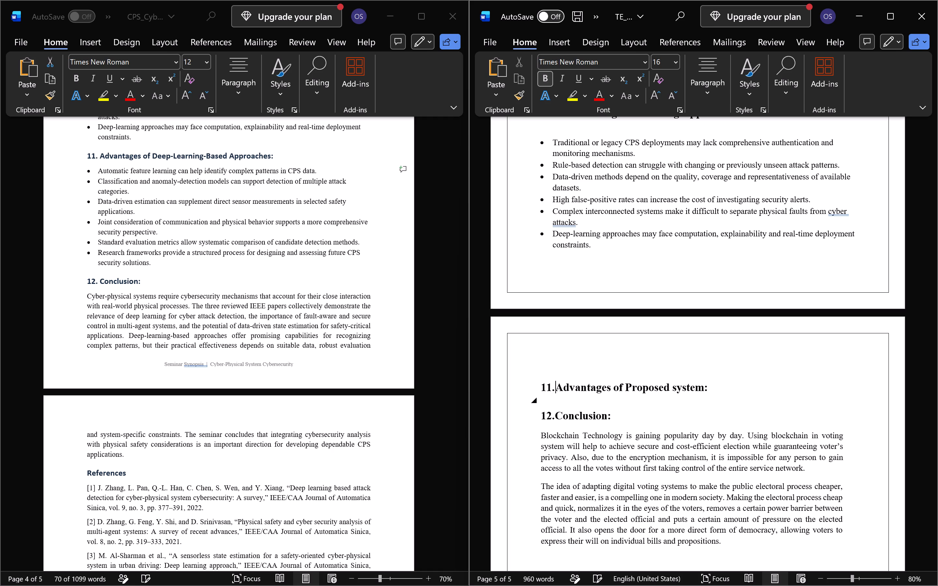
# Paste the copied advantages bullets below the "11. Advantages of Proposed system:" heading, starting on an unnumbered line.
pyautogui.click(743, 388)
pyautogui.press('Return')
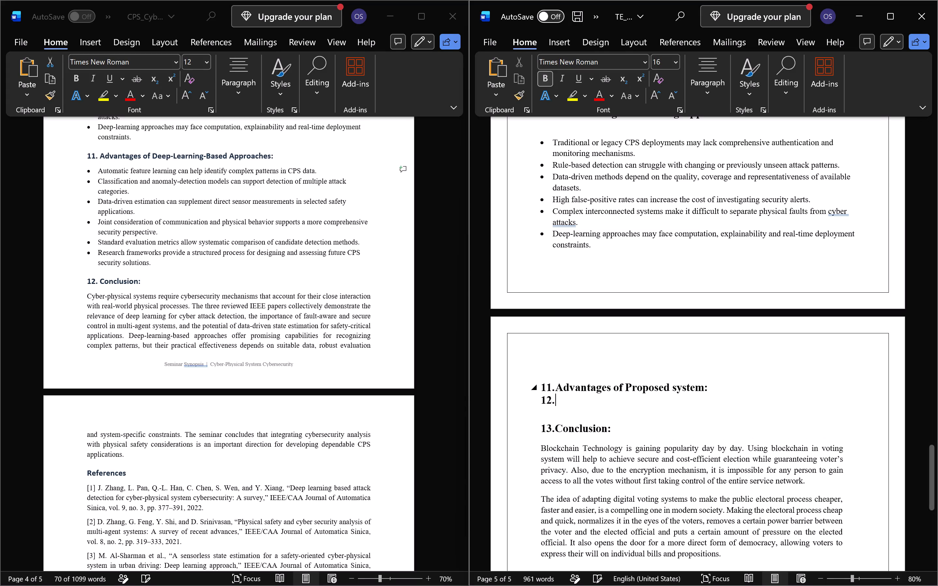
pyautogui.press('BackSpace')
pyautogui.press('BackSpace')
pyautogui.press('BackSpace')
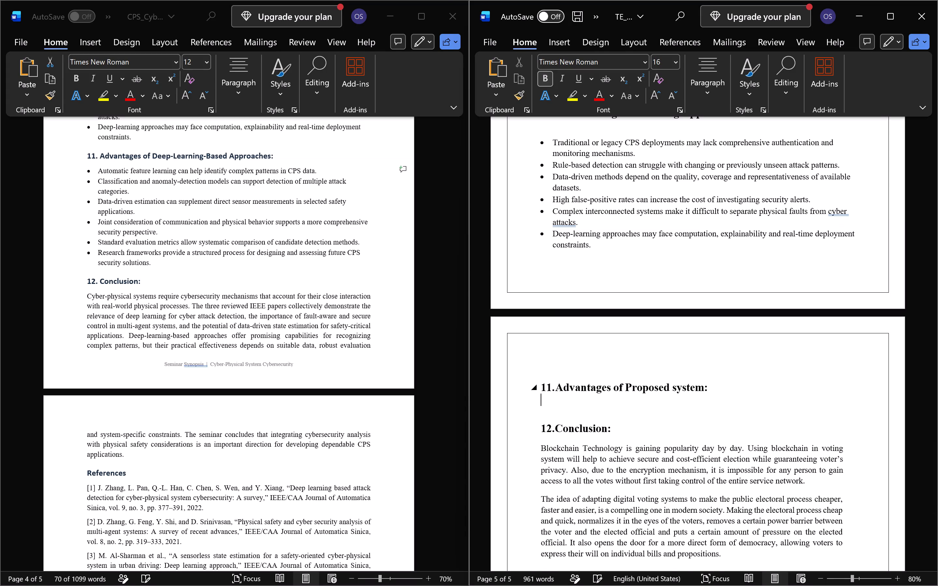
pyautogui.press('Return')
pyautogui.hotkey('ctrl', 'v')
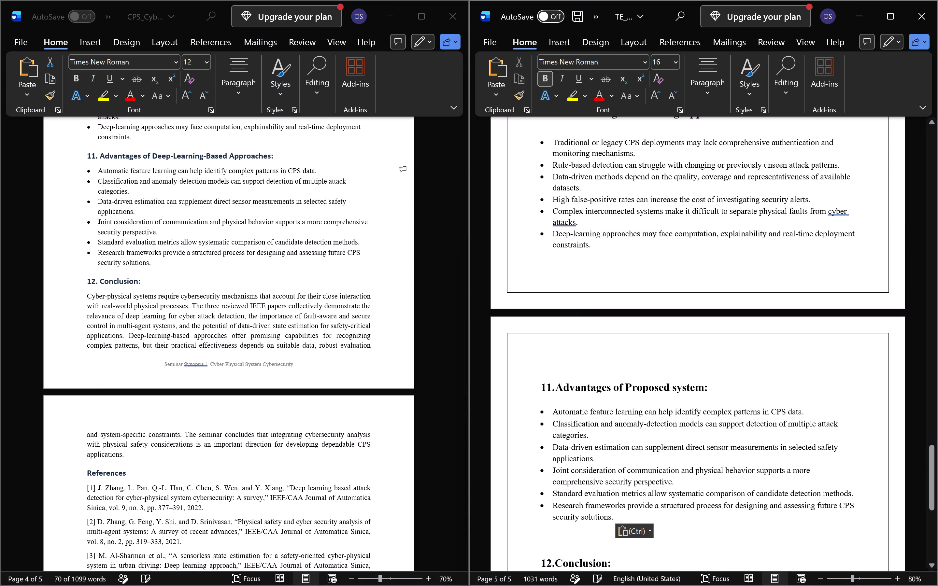
# Add space before the pasted advantages bullets, set their line spacing to 1.15, and save the document.
pyautogui.scroll(-1, 456, 401)
pyautogui.scroll(-1, 649, 453)
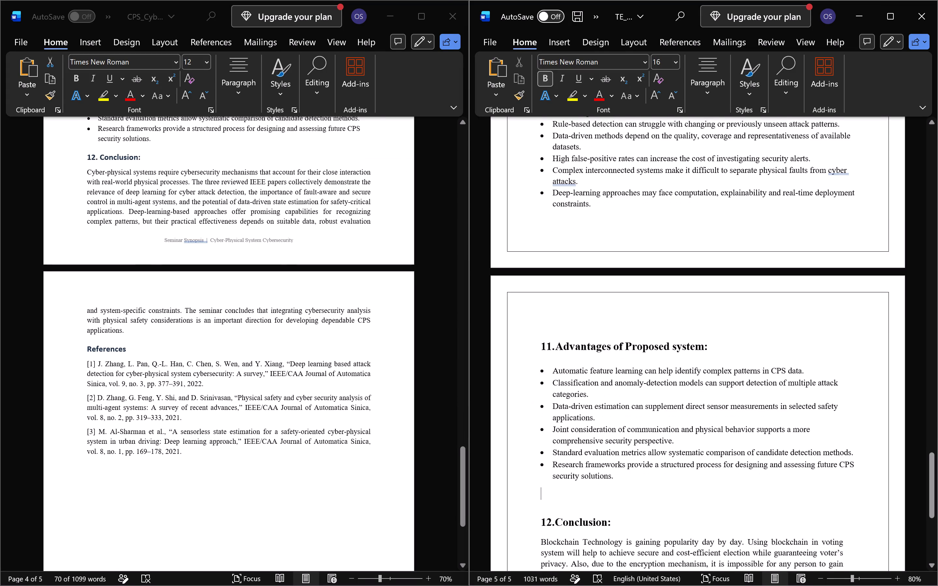
pyautogui.moveTo(625, 460); pyautogui.dragTo(545, 361)
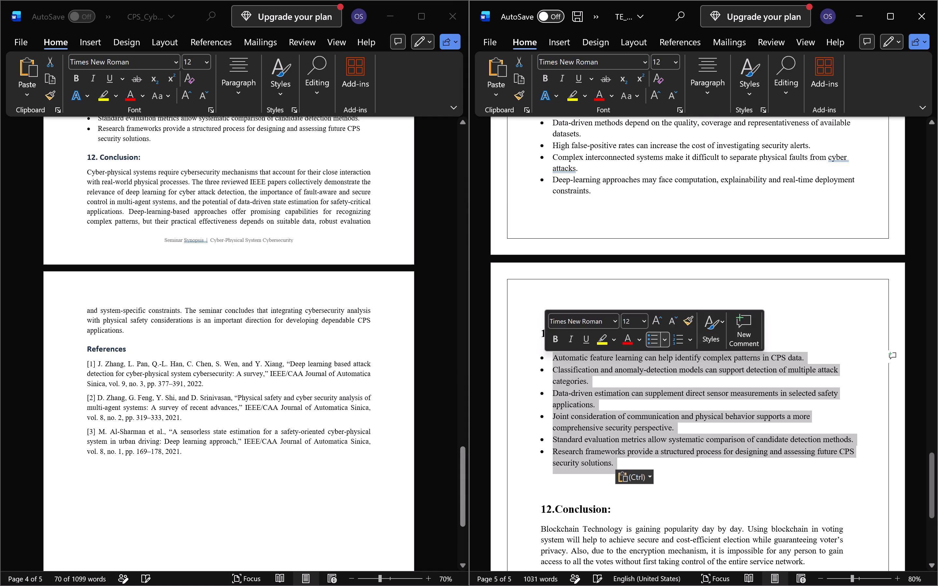
pyautogui.click(725, 100)
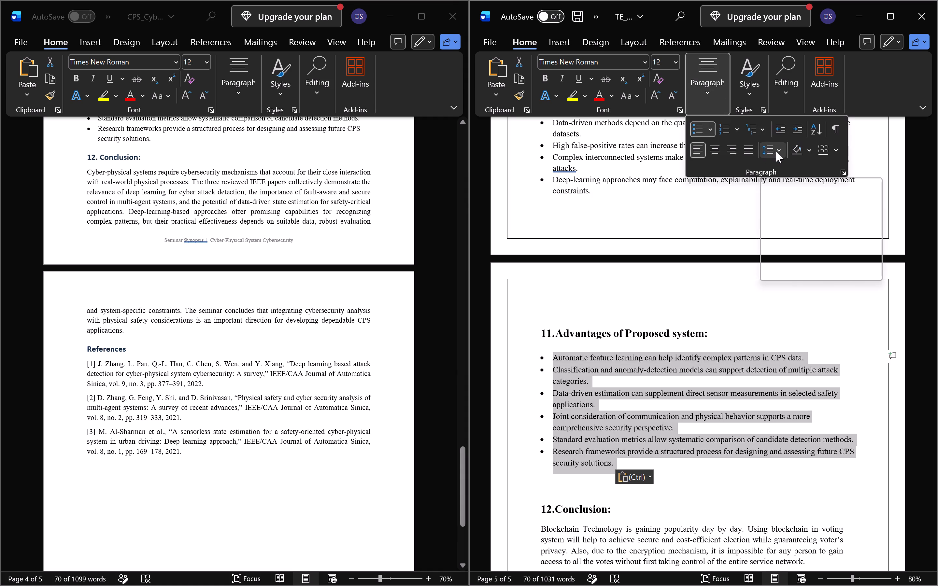
pyautogui.click(776, 151)
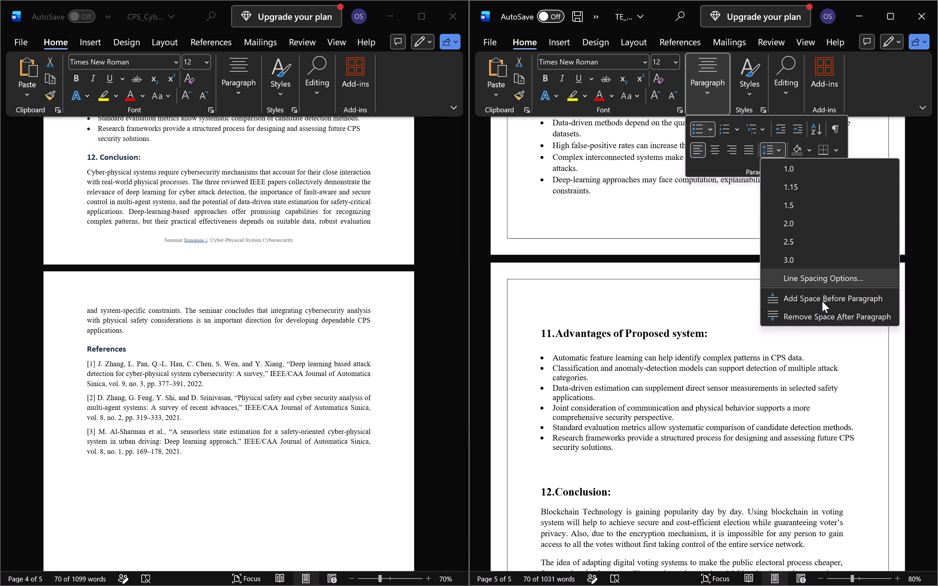
pyautogui.click(822, 301)
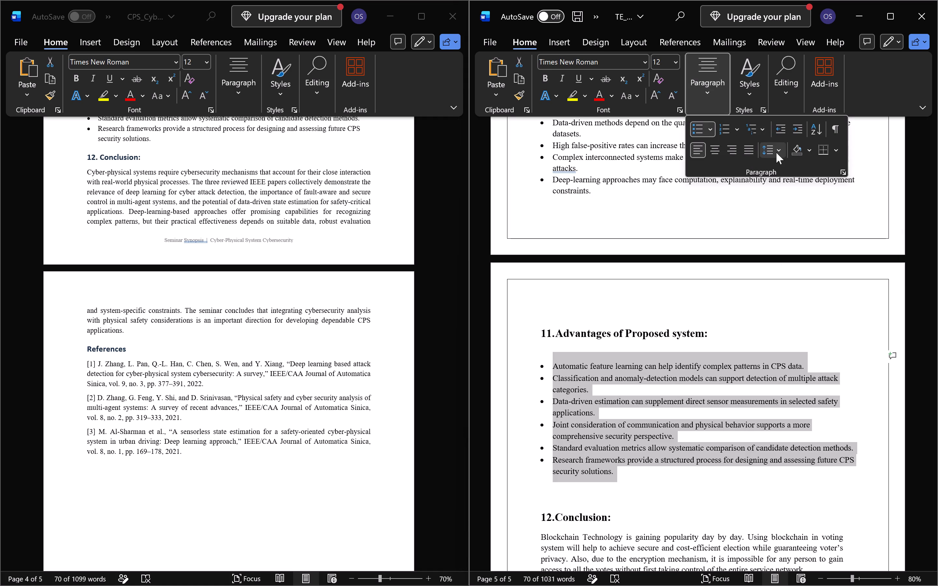
pyautogui.click(781, 152)
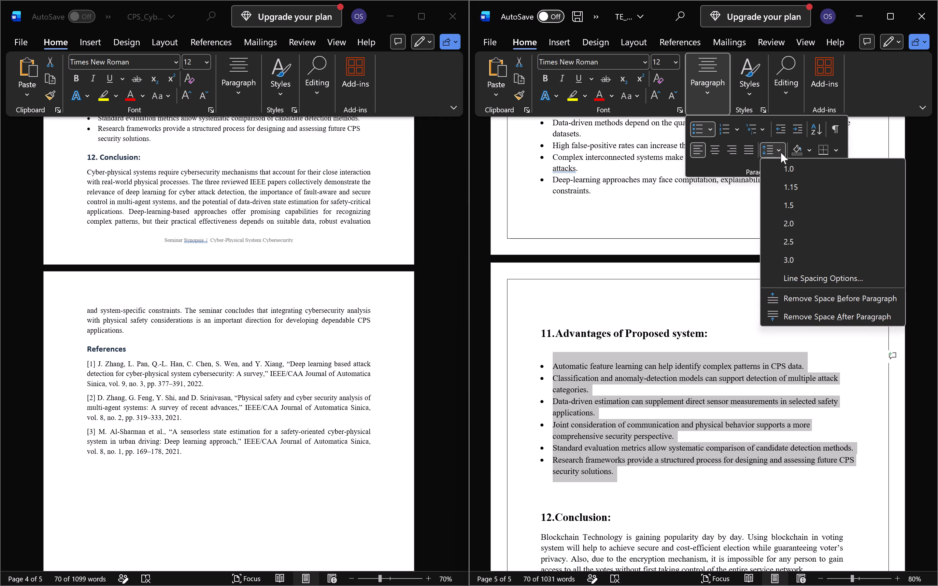
pyautogui.click(801, 187)
pyautogui.click(674, 479)
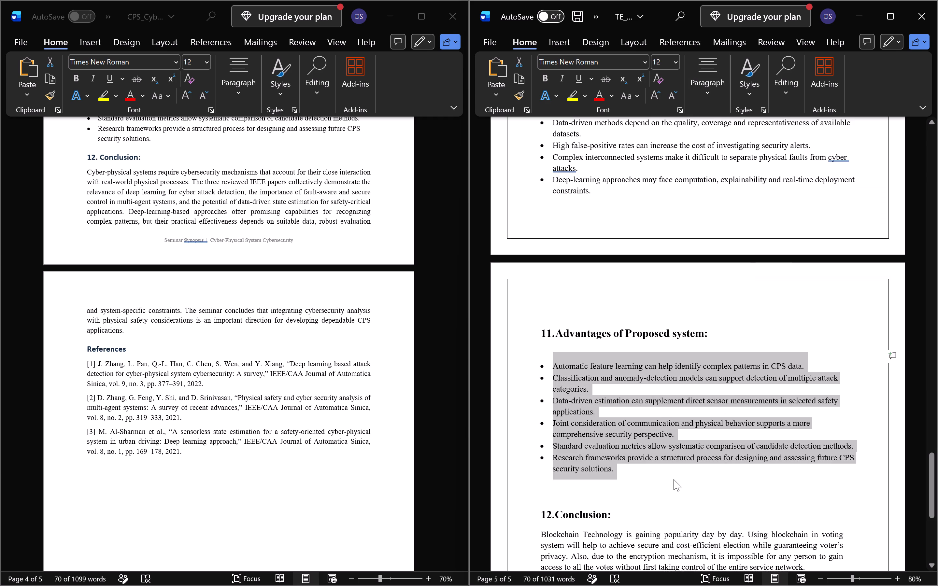
pyautogui.click(664, 487)
pyautogui.hotkey('ctrl', 's')
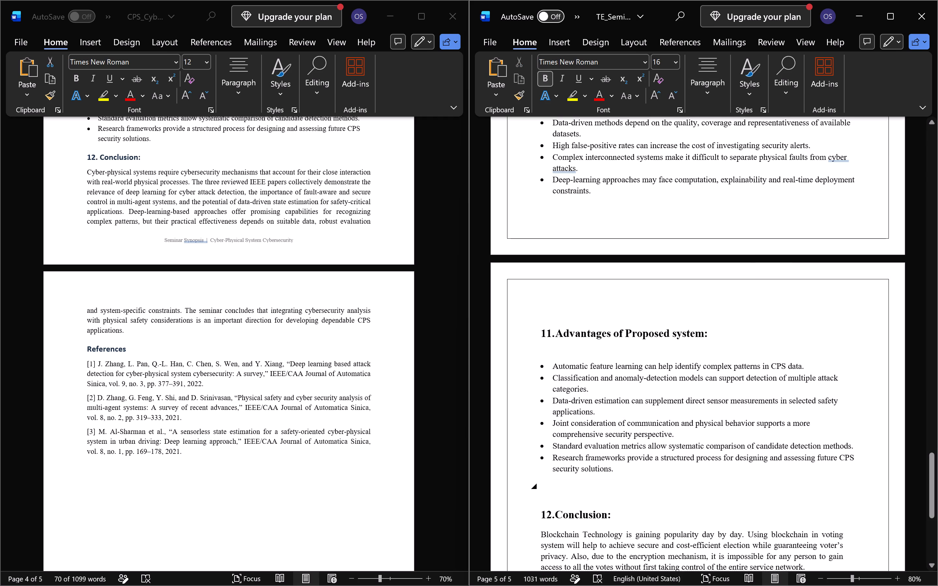
# Replace the blockchain text under "12. Conclusion:" with the part of the source's conclusion on its page 4, ending at "robust evaluation".
pyautogui.scroll(-2, 664, 487)
pyautogui.scroll(1, 292, 416)
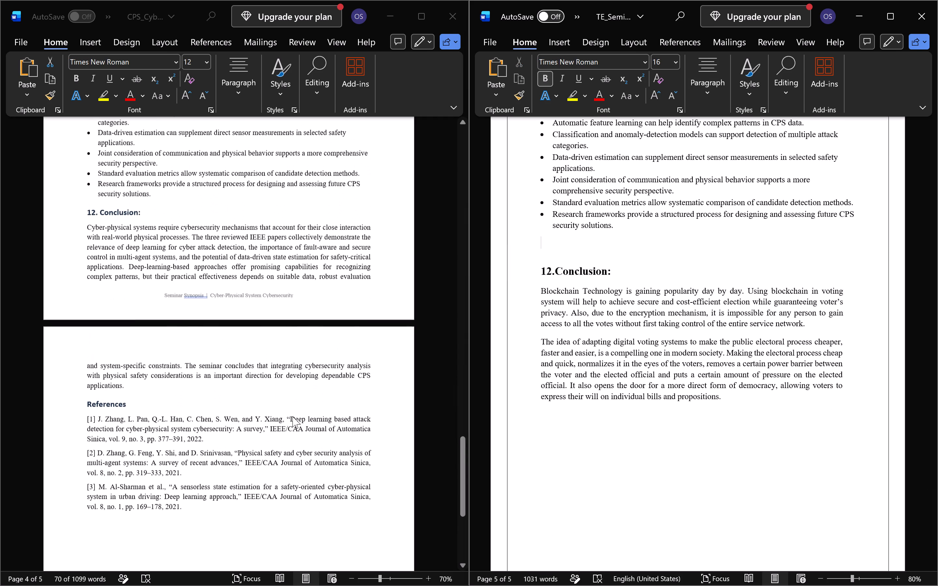
pyautogui.rightClick(292, 416)
pyautogui.scroll(-3, 520, 389)
pyautogui.click(520, 389)
pyautogui.click(578, 411)
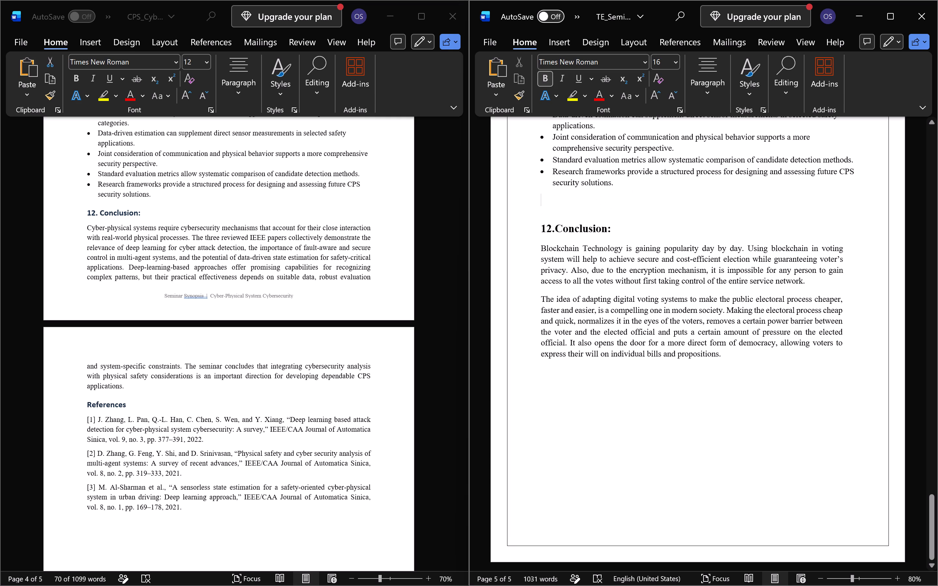
pyautogui.scroll(-6, 578, 411)
pyautogui.click(277, 429)
pyautogui.scroll(-1, 277, 429)
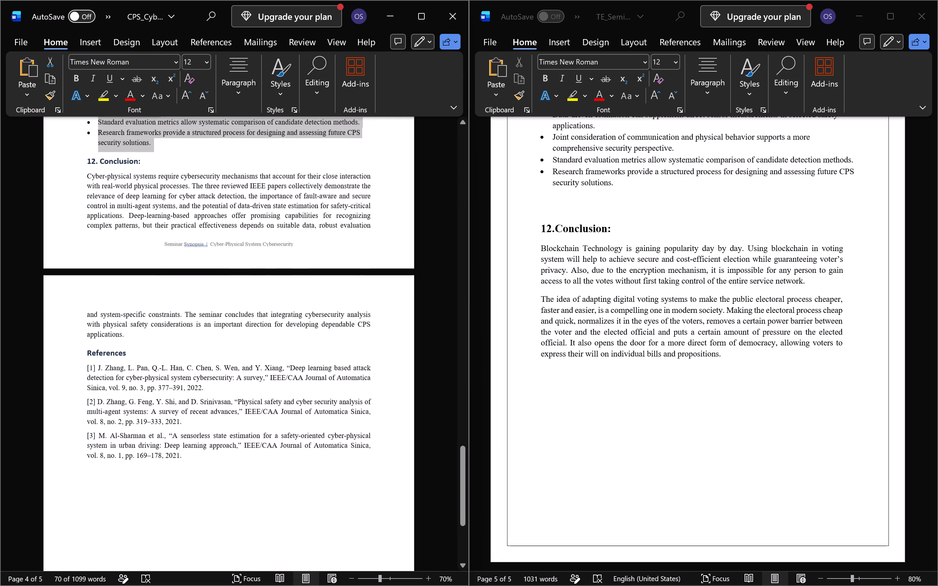
pyautogui.click(323, 231)
pyautogui.moveTo(380, 227); pyautogui.dragTo(378, 227)
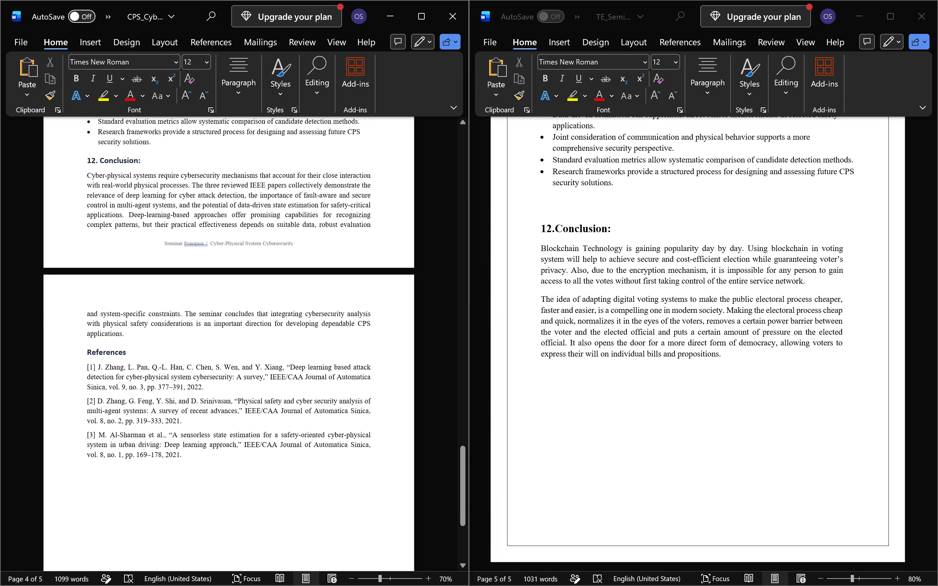
pyautogui.moveTo(378, 227); pyautogui.dragTo(86, 177)
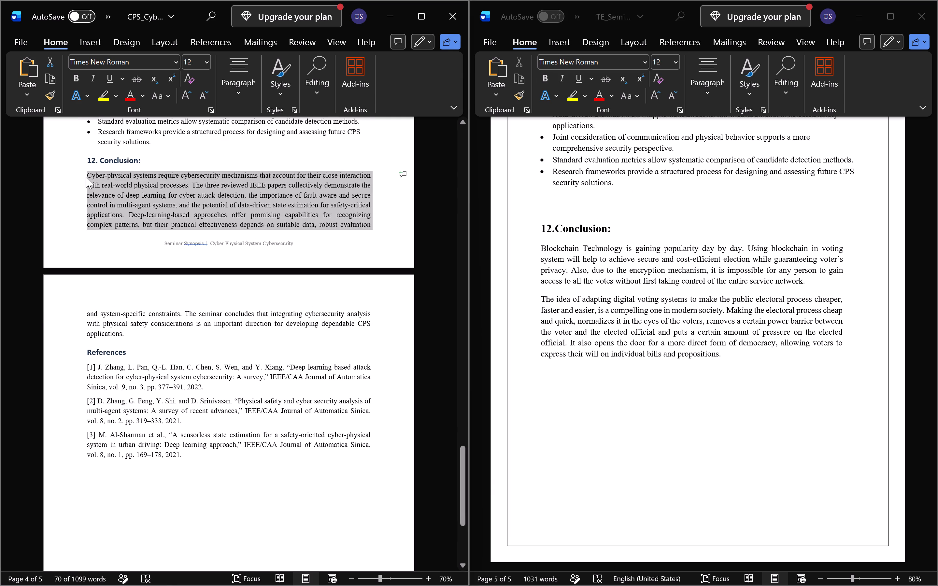
pyautogui.hotkey('ctrl', 'c')
pyautogui.click(803, 391)
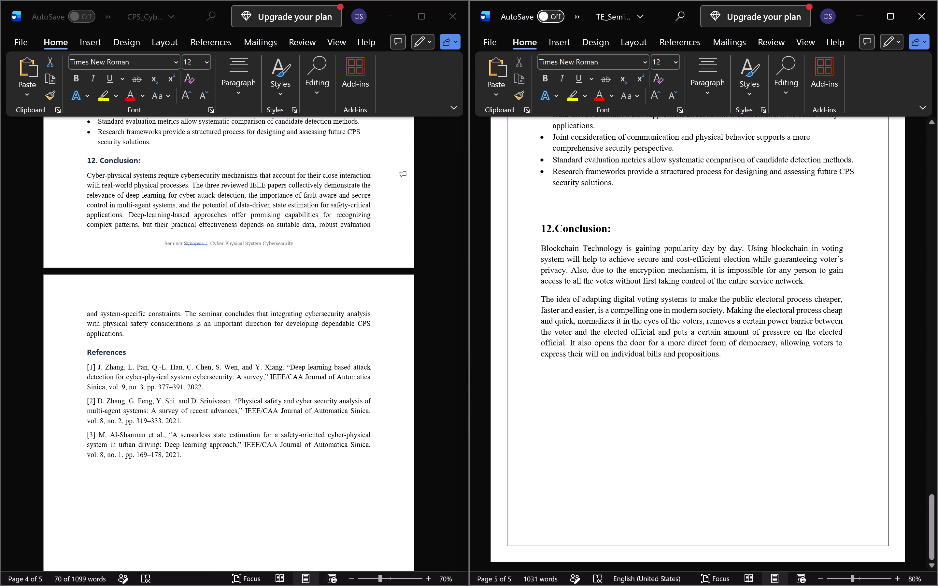
pyautogui.click(658, 392)
pyautogui.moveTo(736, 362); pyautogui.dragTo(565, 285)
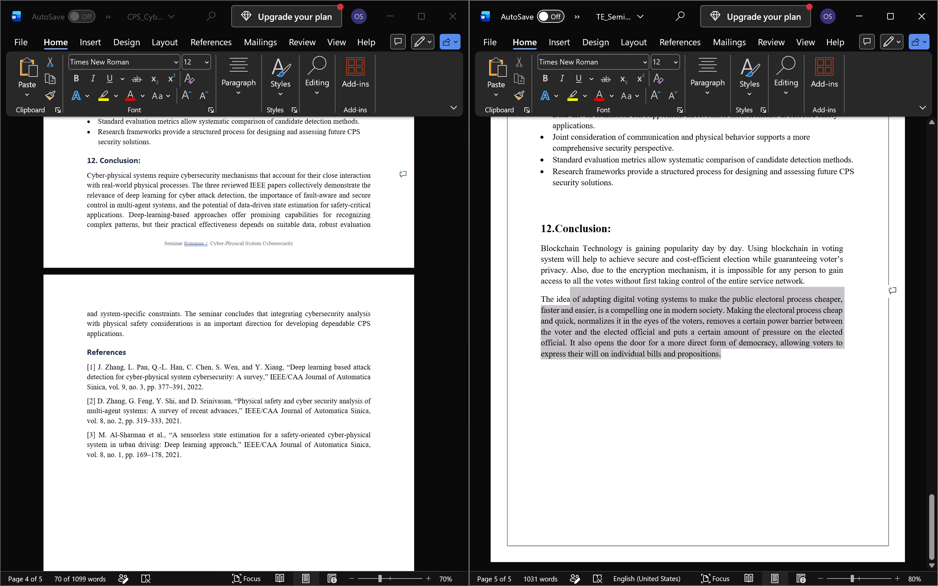
pyautogui.moveTo(565, 285); pyautogui.dragTo(538, 254)
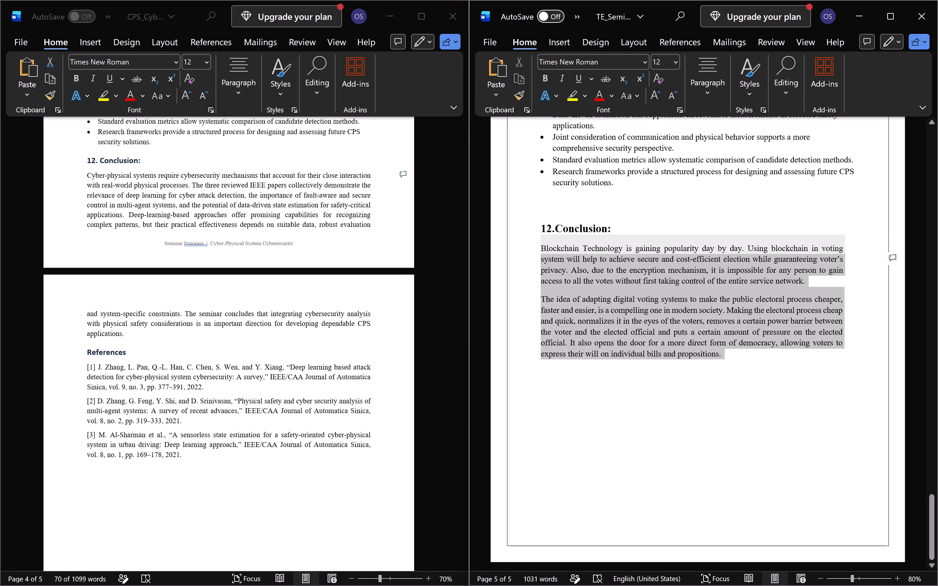
pyautogui.moveTo(538, 254); pyautogui.dragTo(536, 249)
pyautogui.hotkey('ctrl', 'v')
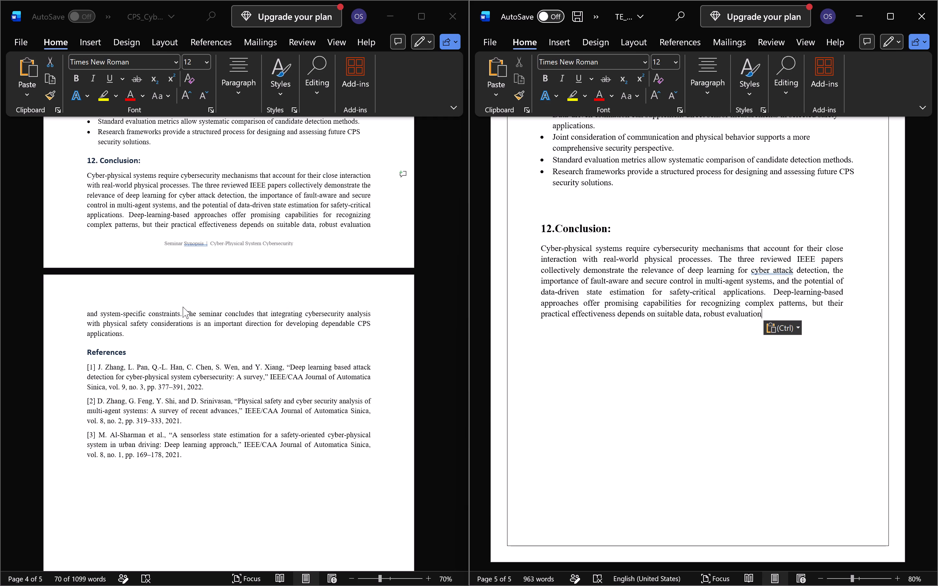
# Append the rest of the source's conclusion, from "and system-specific constraints" to "dependable CPS applications.", to the college format's conclusion paragraph.
pyautogui.click(101, 314)
pyautogui.moveTo(86, 314); pyautogui.dragTo(130, 333)
pyautogui.hotkey('ctrl', 'c')
pyautogui.click(771, 315)
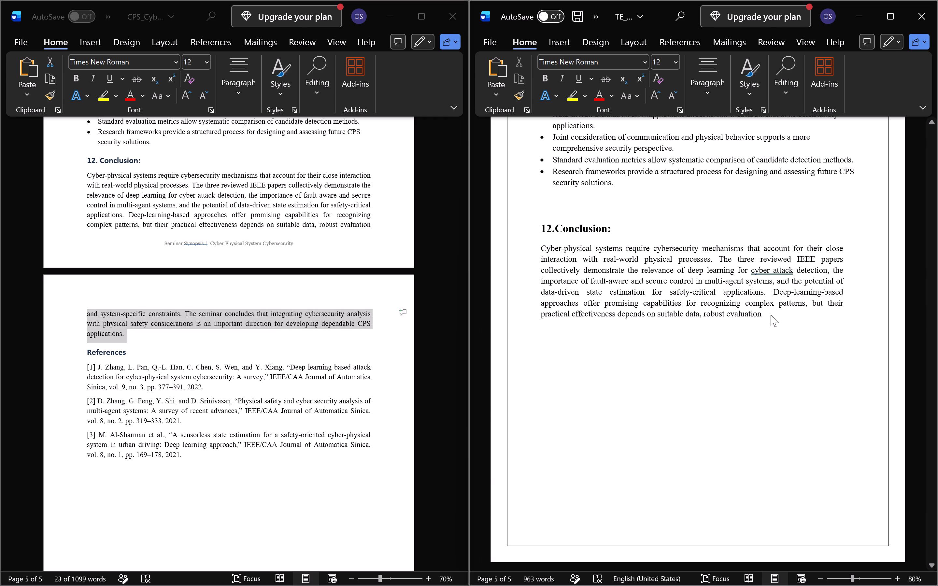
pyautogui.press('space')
pyautogui.hotkey('ctrl', 'v')
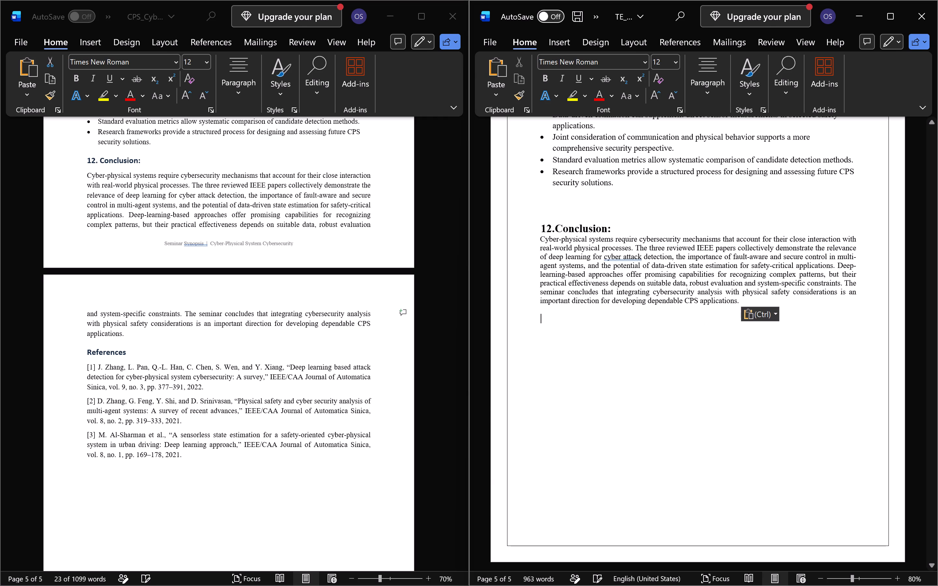
# Set the whole paragraph under "12.Conclusion:" in the college format to font size 12.
pyautogui.moveTo(741, 301); pyautogui.dragTo(578, 244)
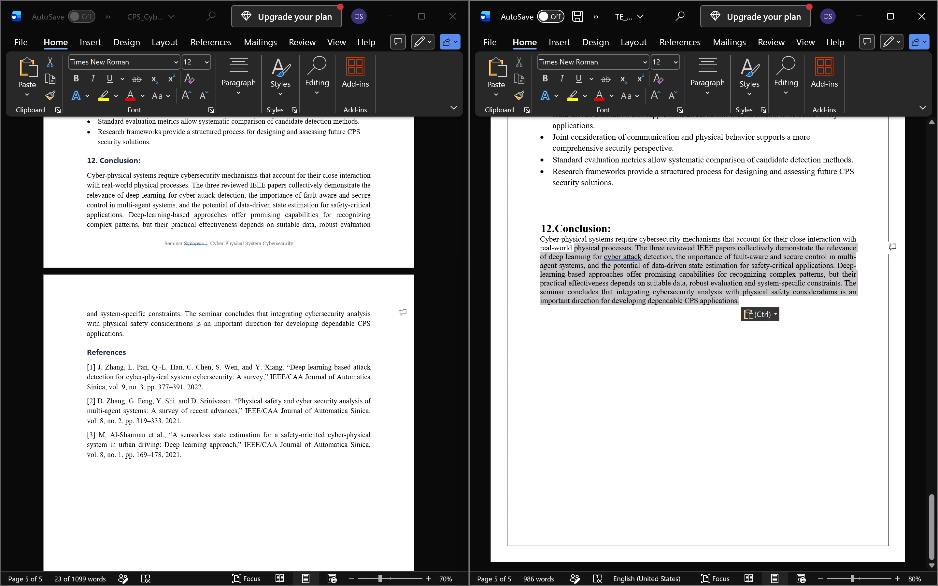
pyautogui.moveTo(578, 244); pyautogui.dragTo(543, 245)
pyautogui.click(614, 286)
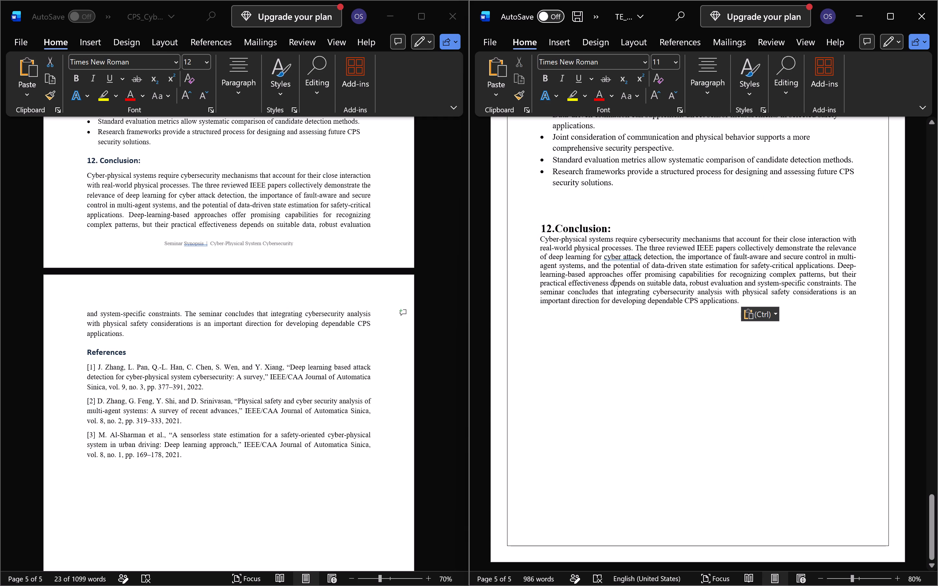
pyautogui.moveTo(745, 303); pyautogui.dragTo(533, 240)
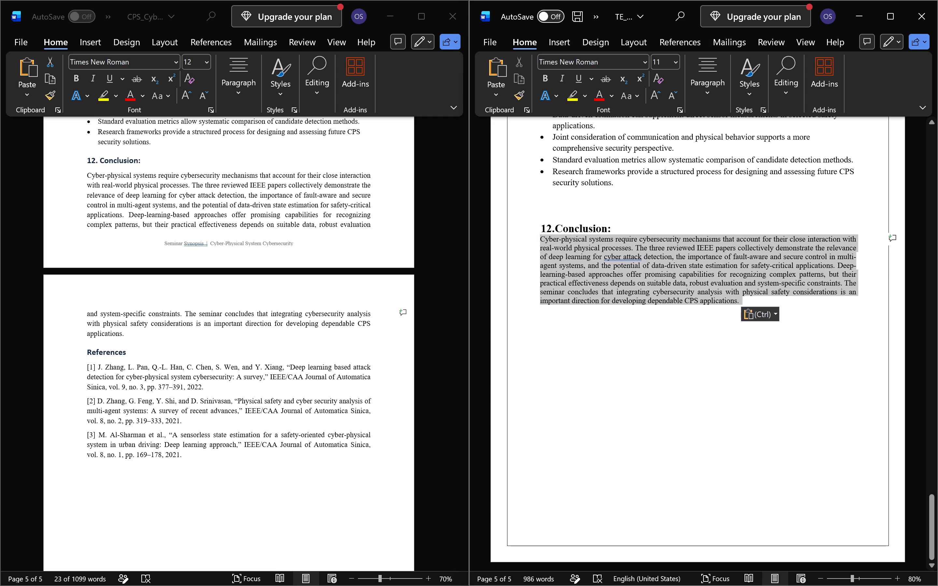
pyautogui.moveTo(533, 240); pyautogui.dragTo(533, 240)
pyautogui.click(659, 61)
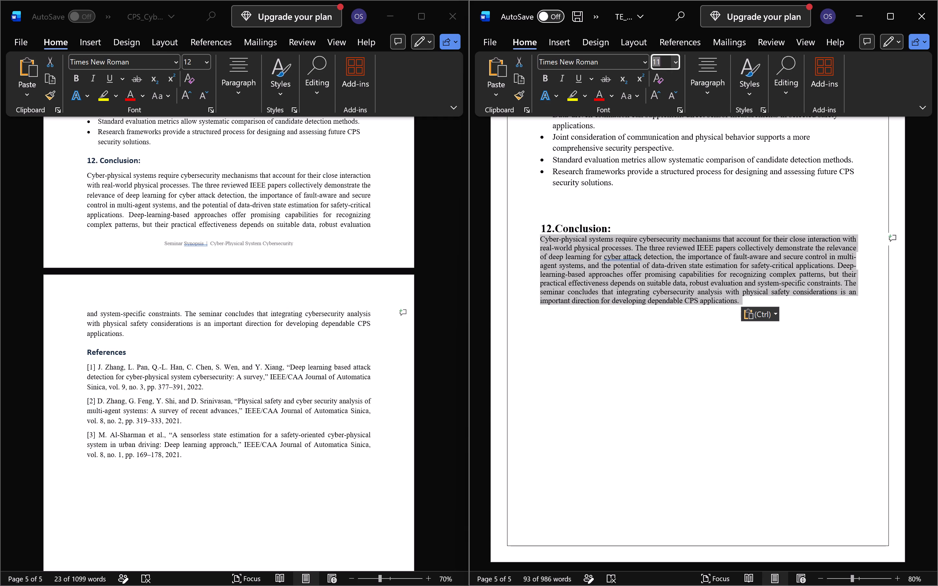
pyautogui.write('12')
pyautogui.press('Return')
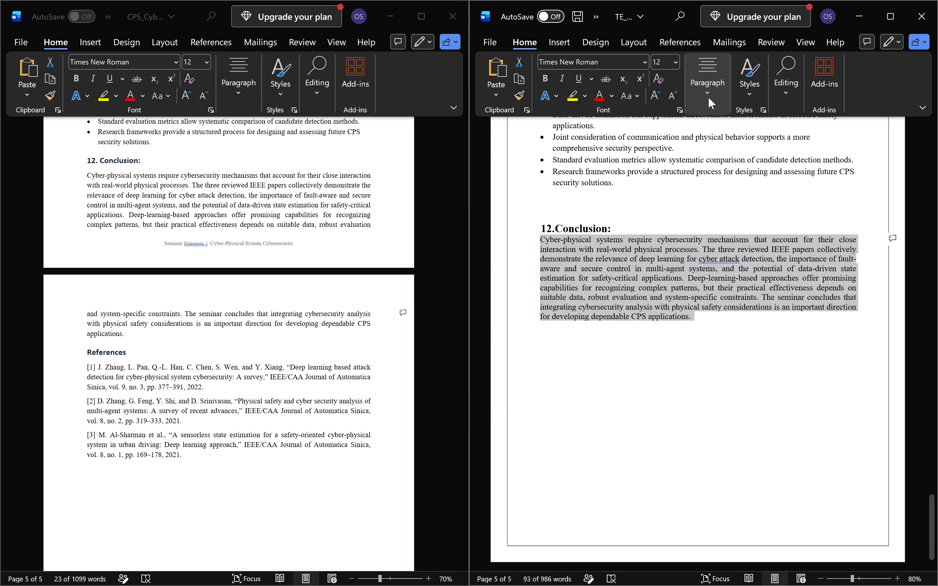
# Set the conclusion paragraph's line spacing to 1.15 and bring up its line and paragraph spacing choices again.
pyautogui.click(708, 97)
pyautogui.click(782, 151)
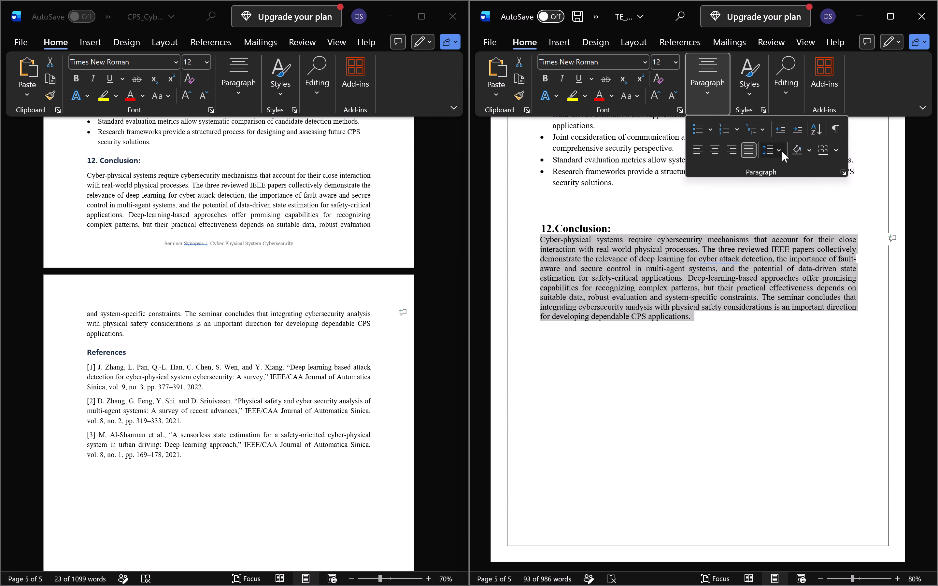
pyautogui.click(789, 181)
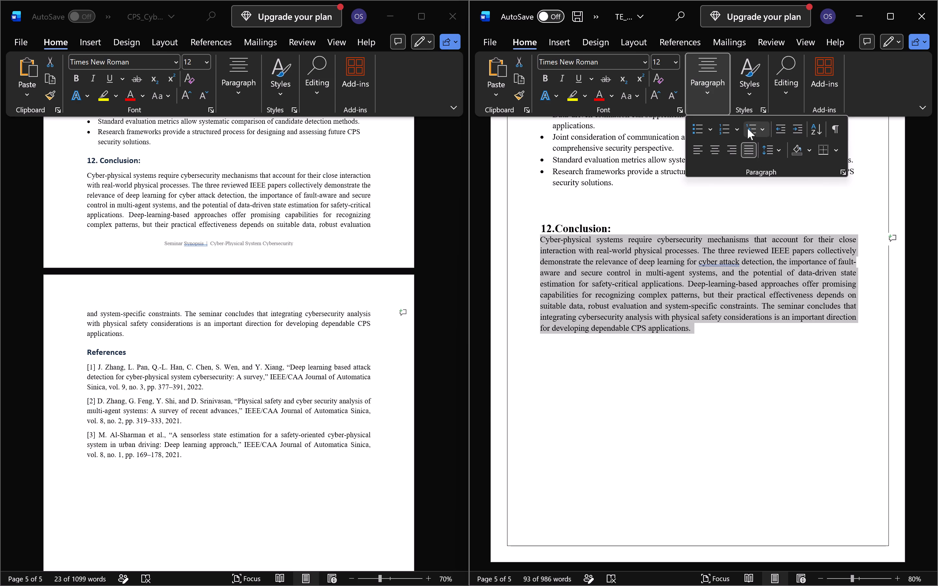
pyautogui.click(778, 151)
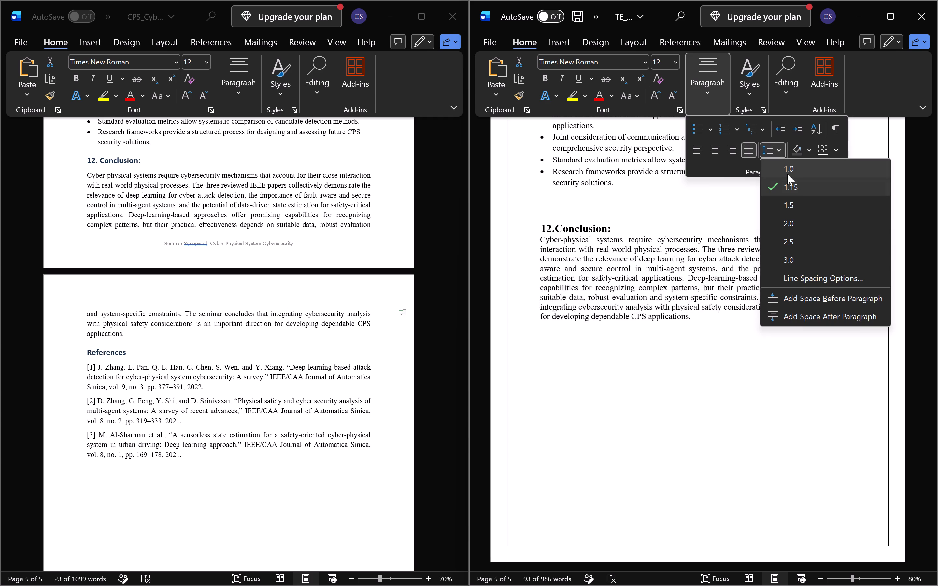
# Apply 1.15 line spacing to the conclusion paragraph in the college format and add space before the paragraph.
pyautogui.click(792, 188)
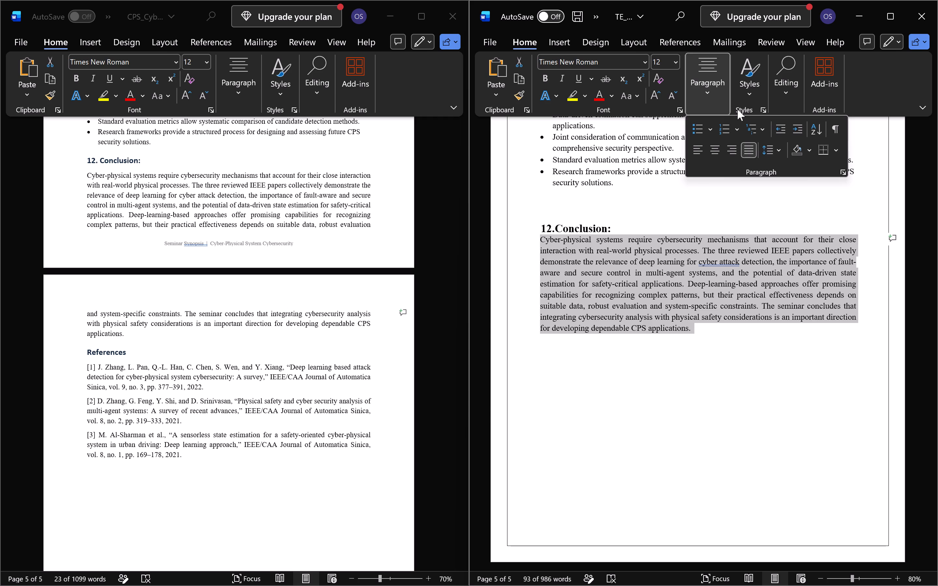
pyautogui.click(781, 146)
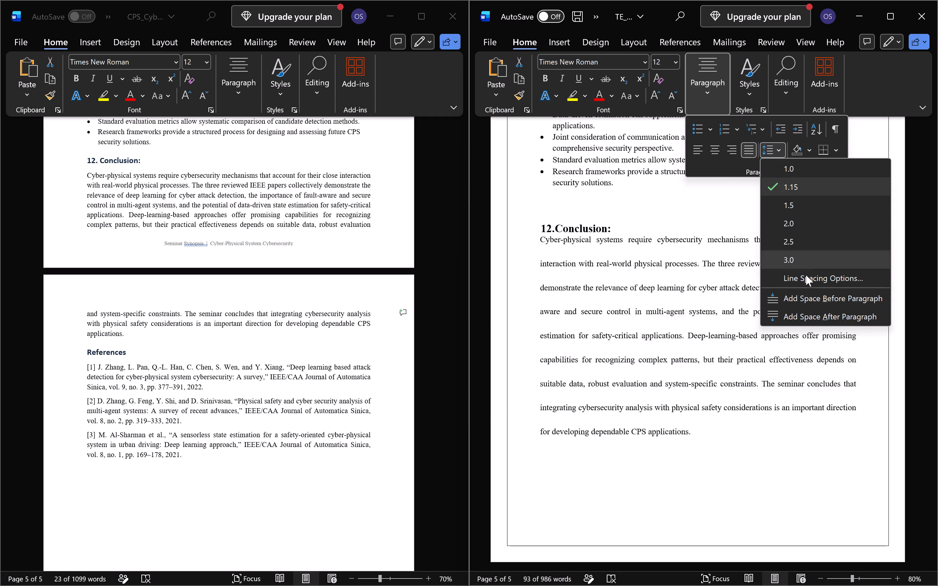
pyautogui.click(813, 298)
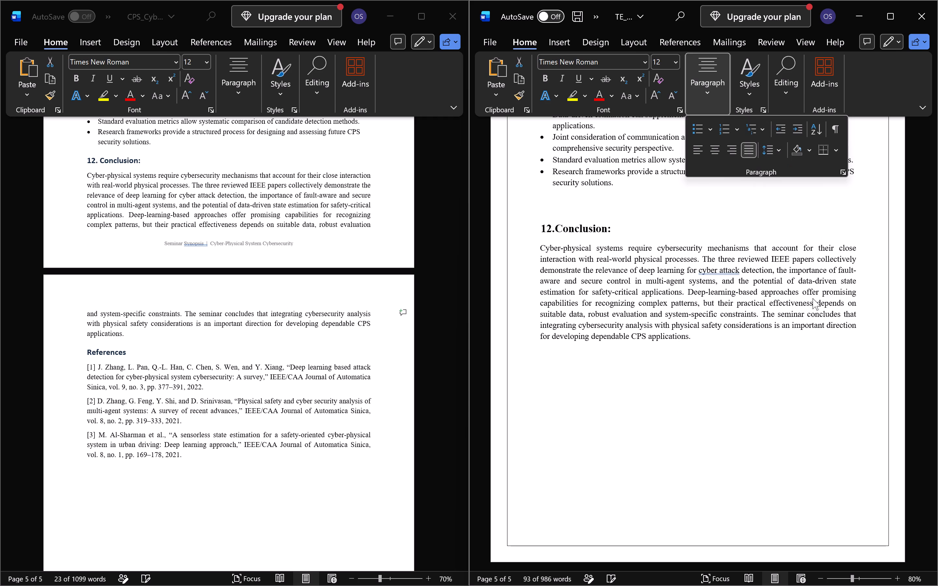
pyautogui.click(718, 372)
pyautogui.scroll(-1, 718, 372)
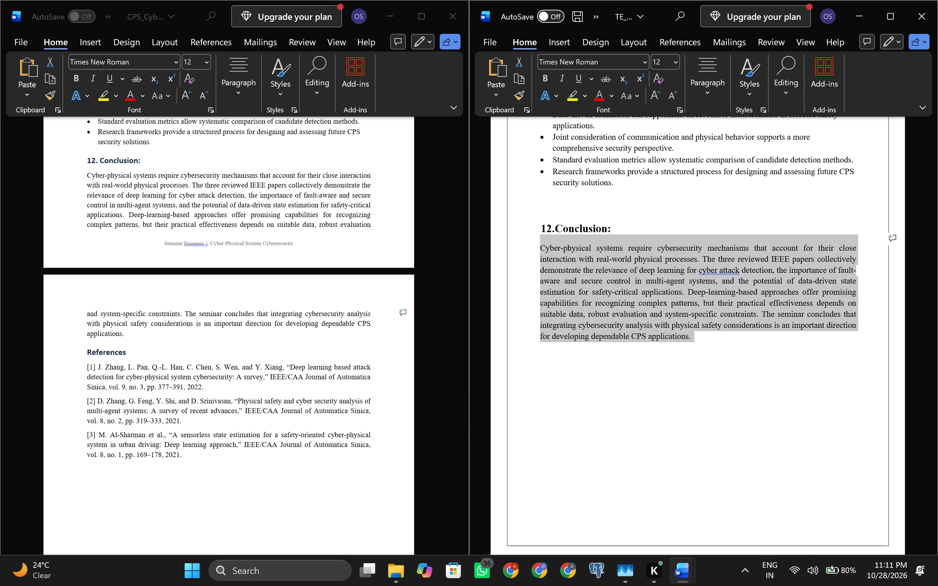
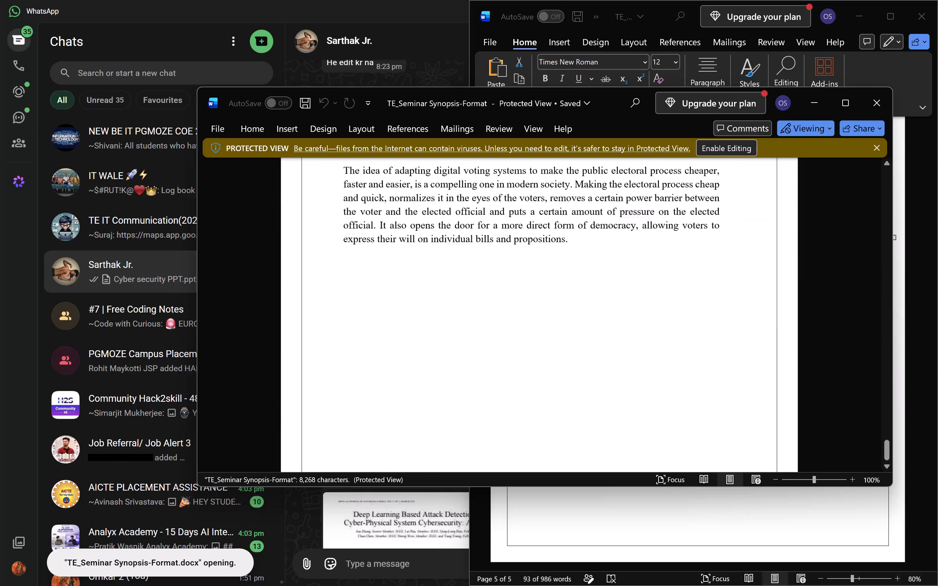
# Review the "12. Conclusion:" page of the original TE_Seminar Synopsis-Format copy for reference and close that copy.
pyautogui.scroll(3, 637, 294)
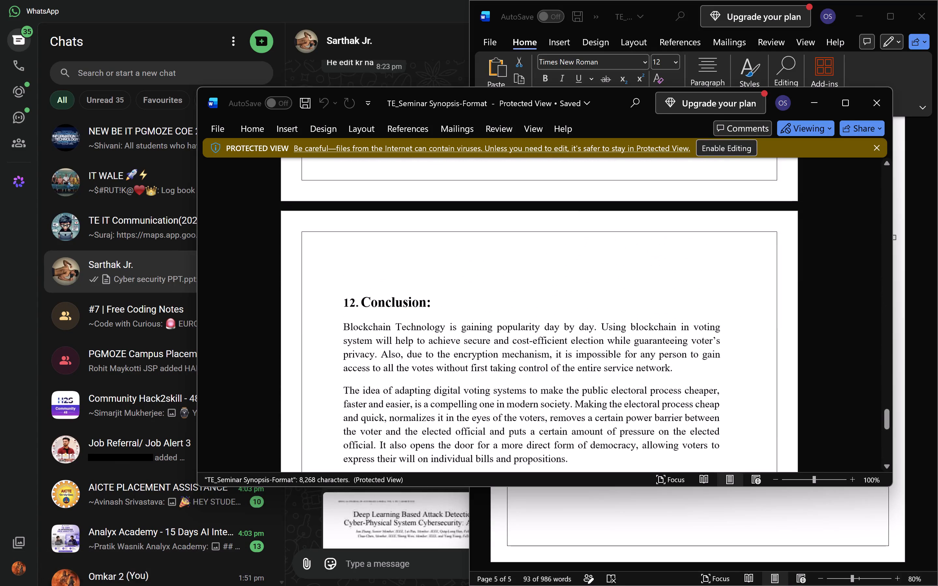
pyautogui.scroll(-5, 637, 294)
pyautogui.scroll(1, 637, 294)
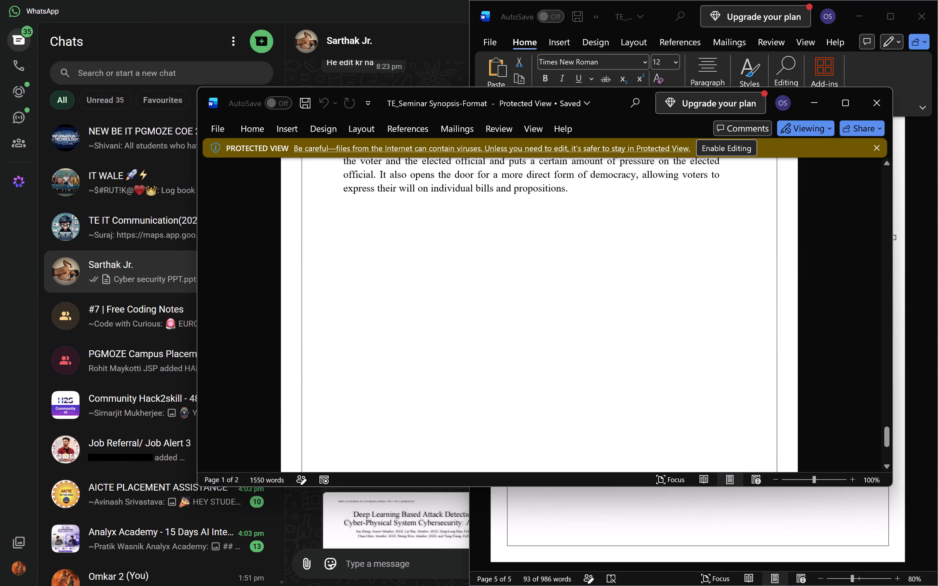
pyautogui.scroll(2, 637, 294)
pyautogui.hscroll(1, 637, 294)
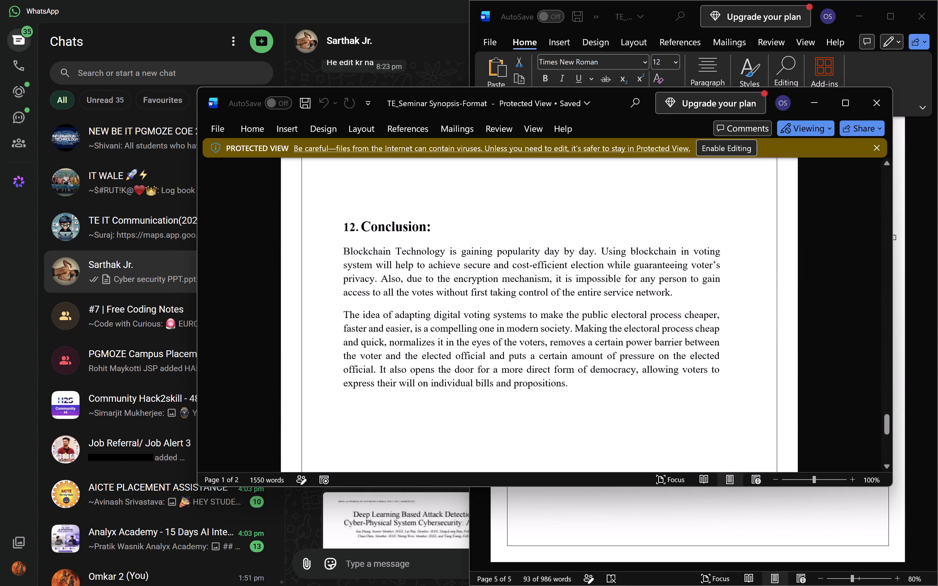
pyautogui.click(885, 109)
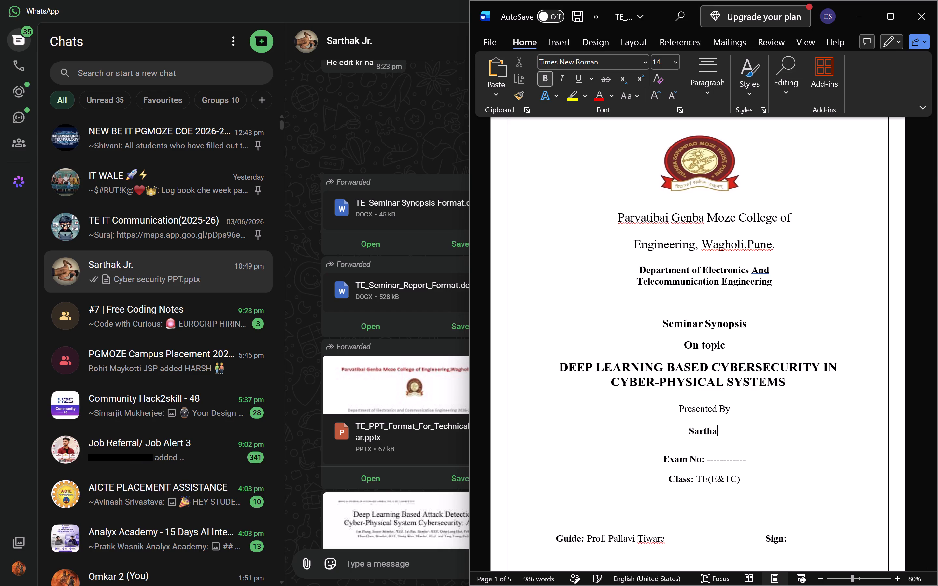
pyautogui.press('BackSpace')
pyautogui.press('BackSpace')
pyautogui.press('BackSpace')
pyautogui.press('BackSpace')
pyautogui.press('BackSpace')
pyautogui.press('BackSpace')
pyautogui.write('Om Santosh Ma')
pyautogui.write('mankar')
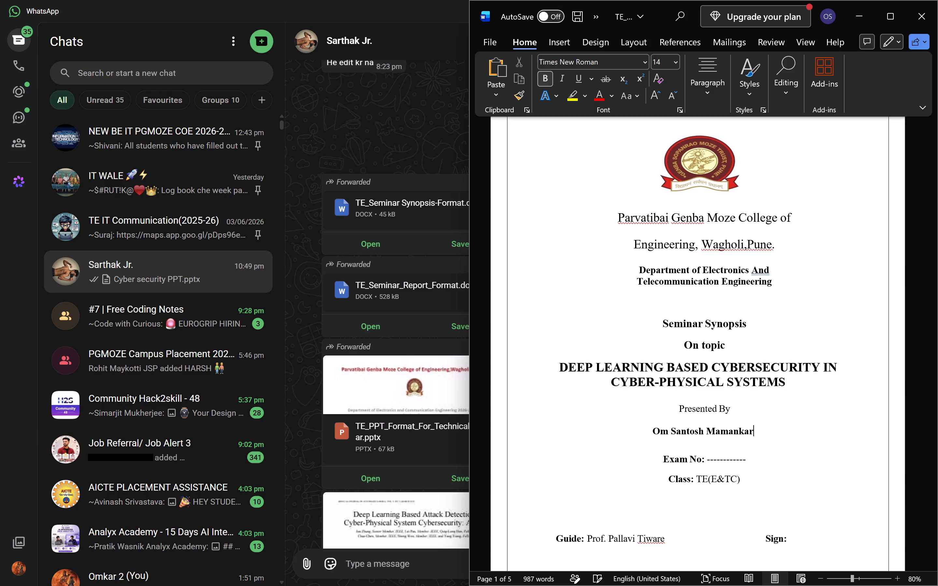
pyautogui.click(744, 455)
pyautogui.scroll(-1, 744, 455)
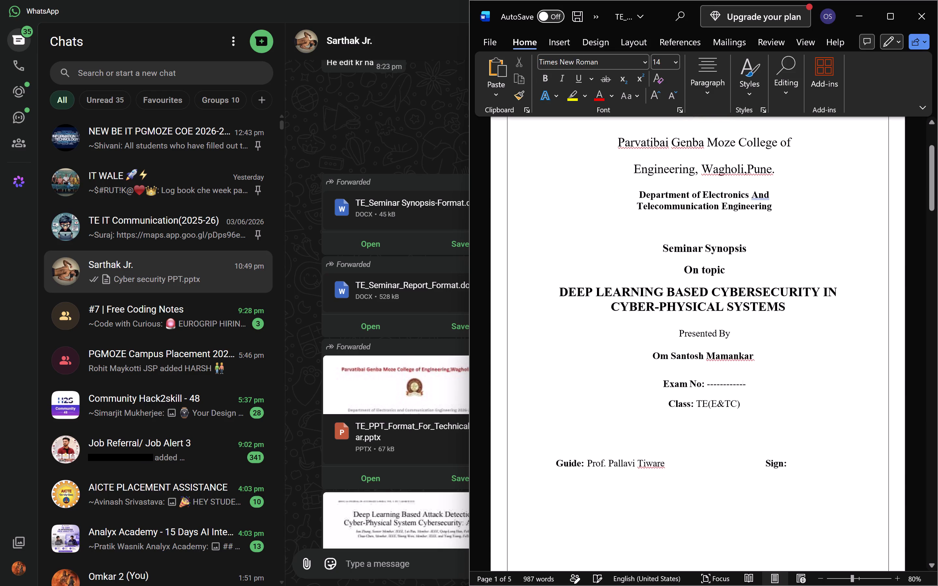
# Save the filled-in seminar synopsis document under its existing name.
pyautogui.hotkey('ctrl', 's')
# Maximize the synopsis window and review the whole document from the cover page through "12.Conclusion:", checking content and formatting.
pyautogui.scroll(-1, 727, 445)
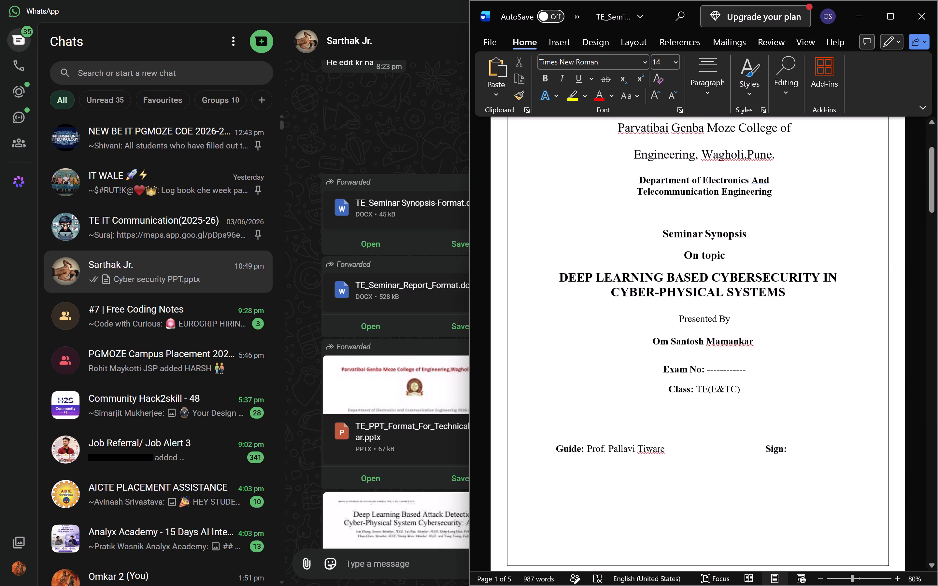
pyautogui.scroll(-1, 727, 445)
pyautogui.scroll(1, 727, 445)
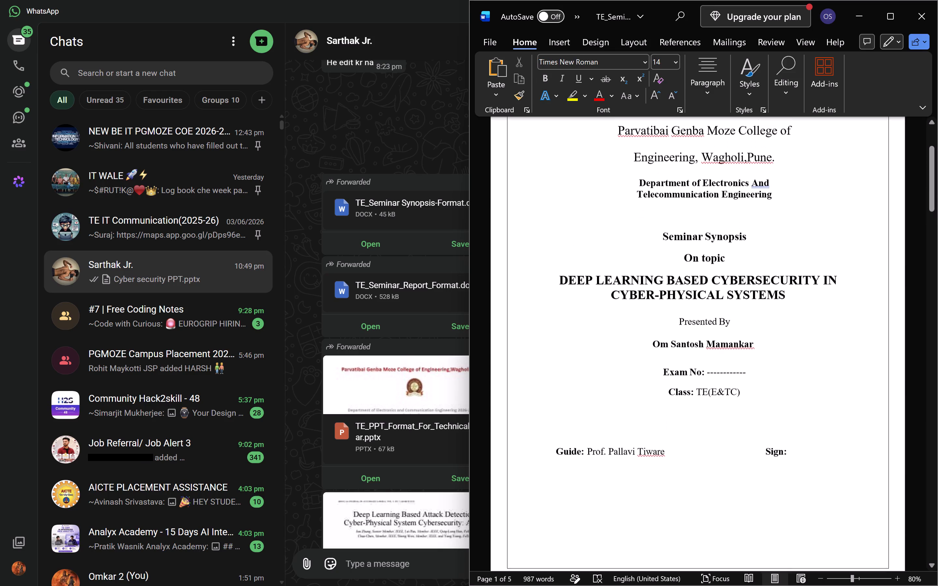
pyautogui.click(888, 21)
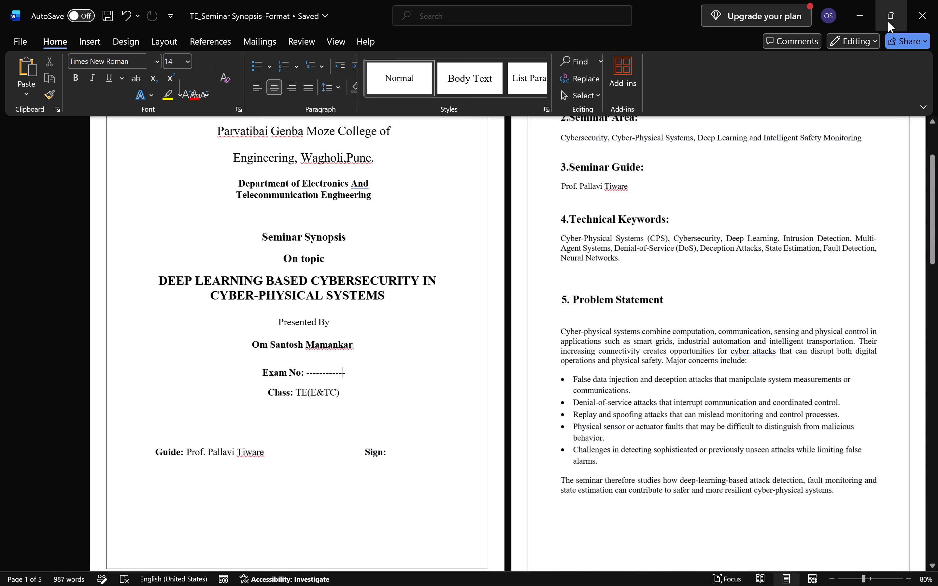
pyautogui.keyDown('ctrl'); pyautogui.scroll(3, 450, 280); pyautogui.keyUp('ctrl')
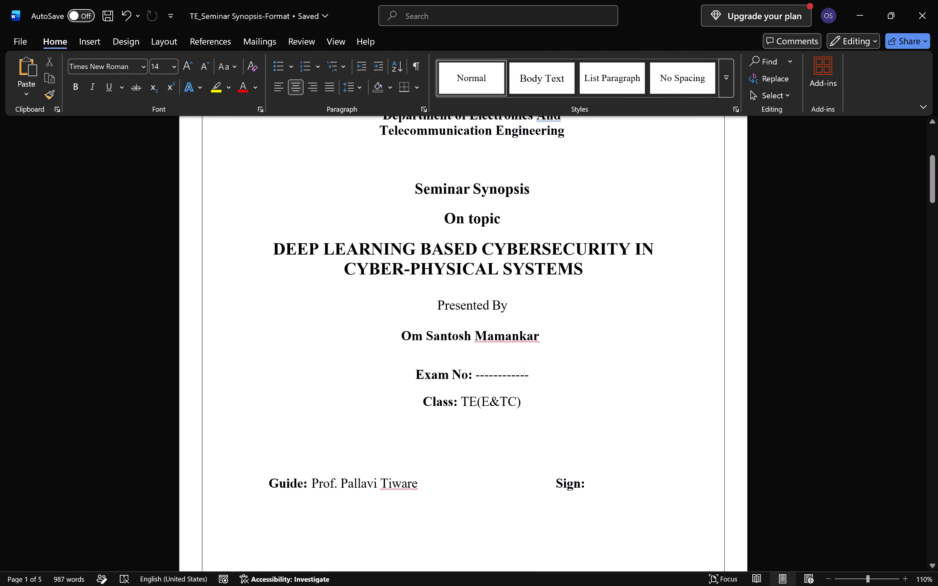
pyautogui.hscroll(1, 450, 280)
pyautogui.scroll(-1, 450, 280)
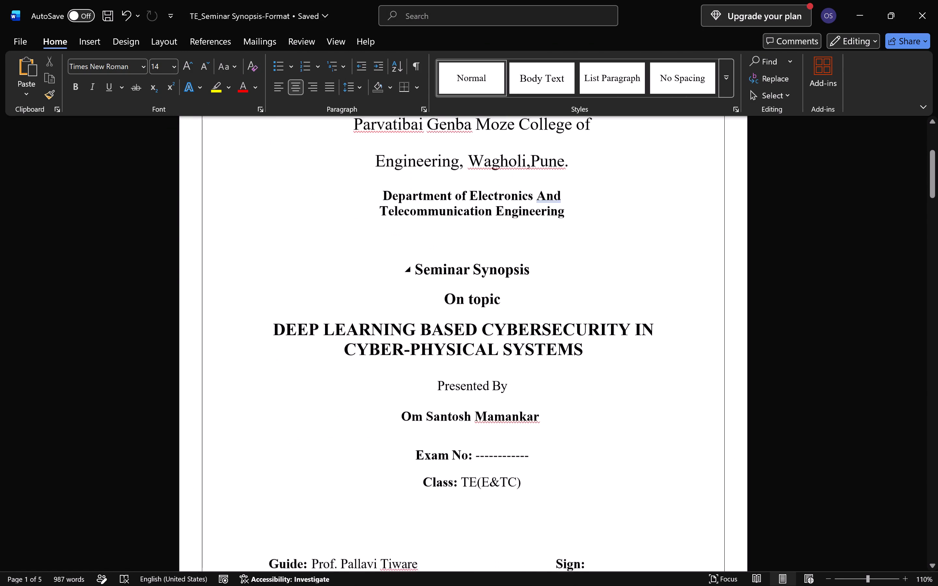
pyautogui.scroll(-2, 450, 280)
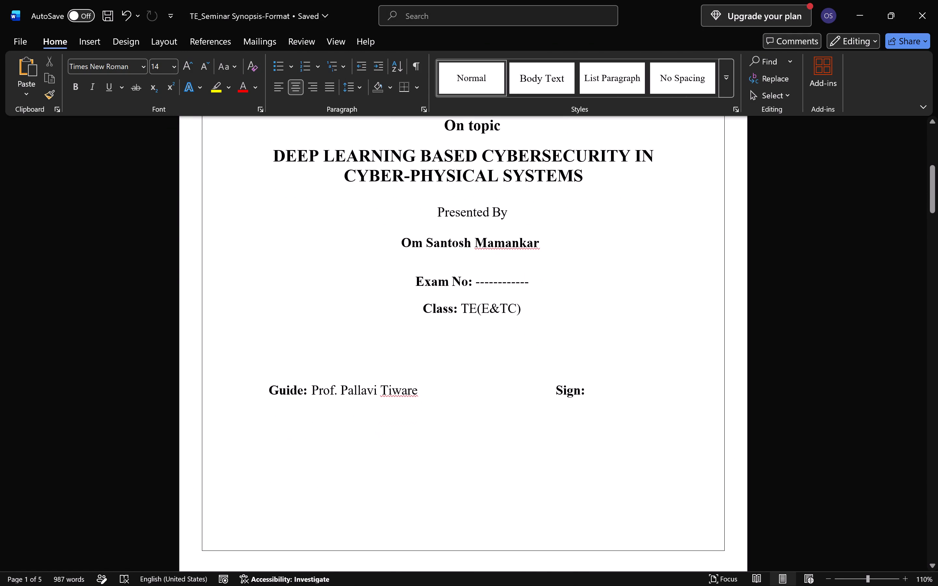
pyautogui.scroll(-1, 523, 289)
pyautogui.scroll(1, 481, 328)
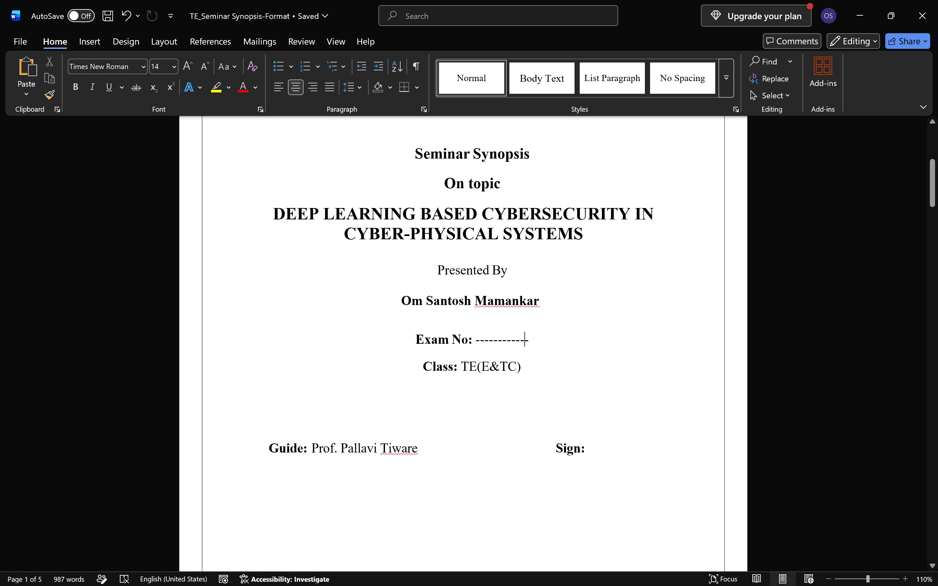
pyautogui.scroll(1, 481, 328)
pyautogui.scroll(-4, 481, 328)
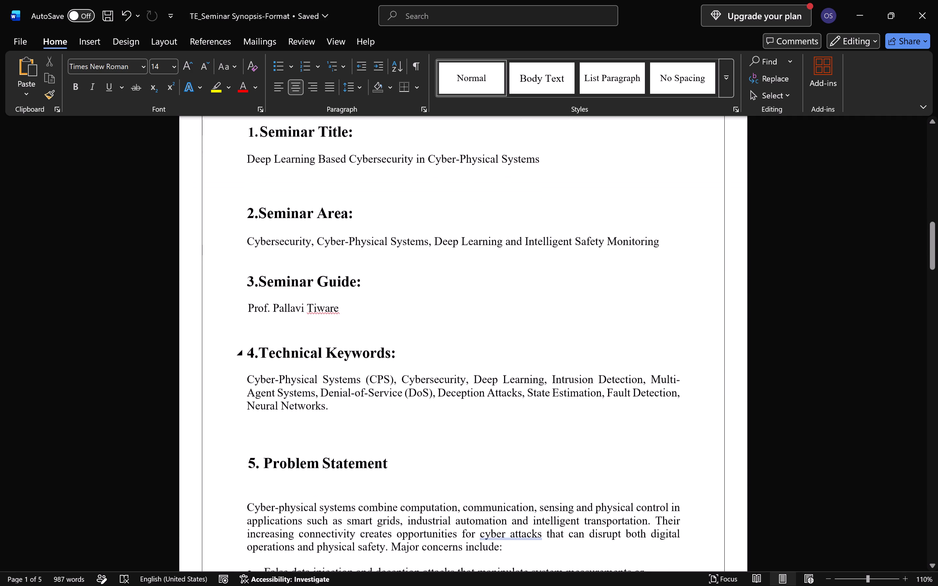
pyautogui.scroll(-4, 481, 328)
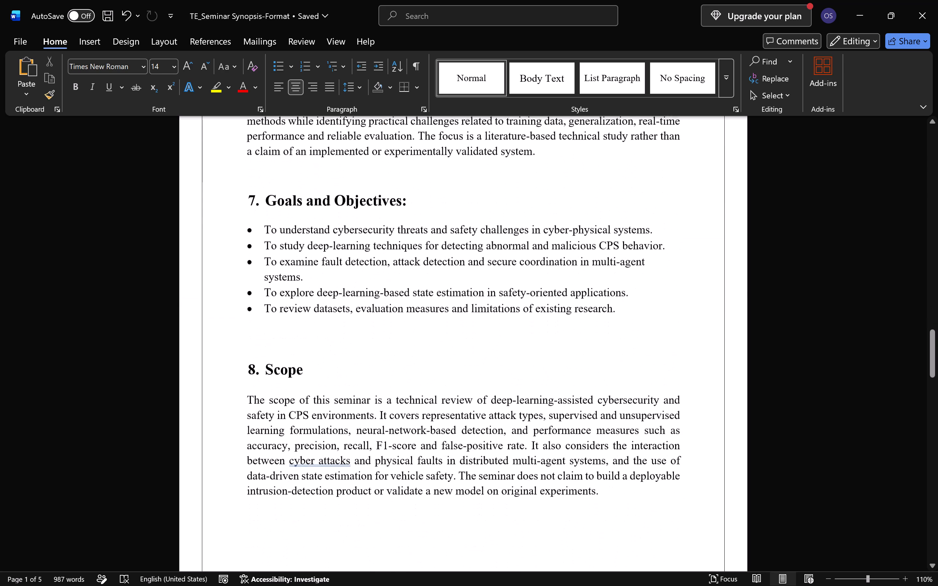
pyautogui.scroll(10, 481, 328)
pyautogui.scroll(-1, 481, 328)
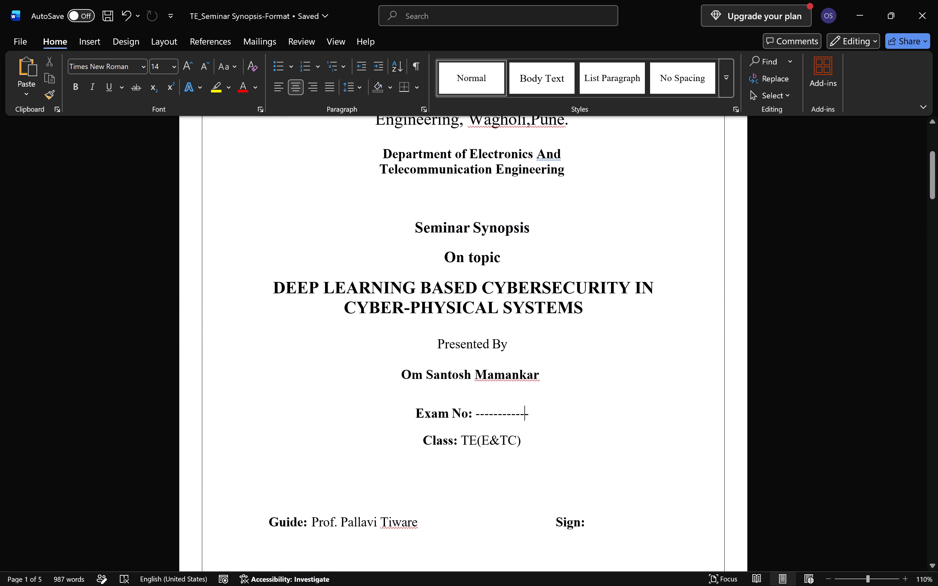
pyautogui.scroll(-9, 481, 328)
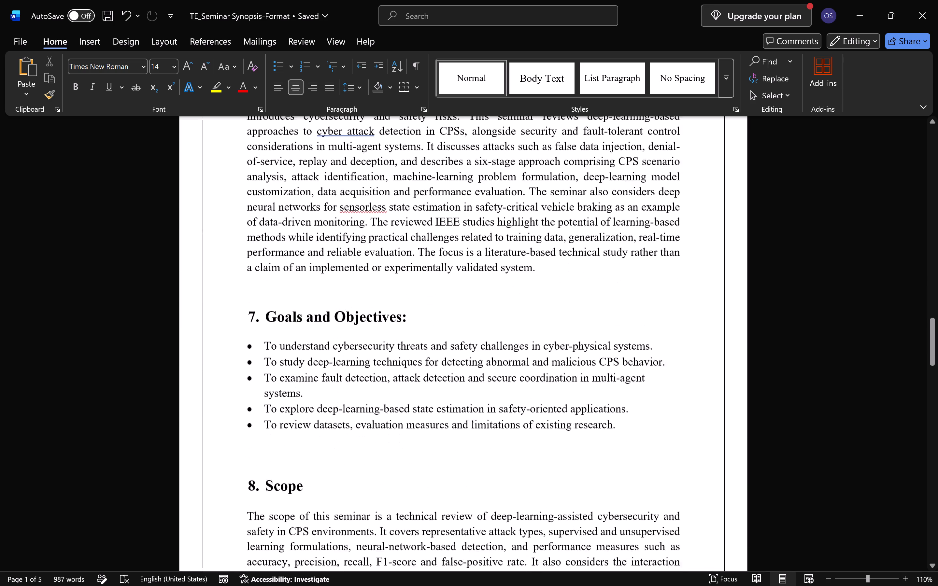
pyautogui.scroll(-8, 481, 328)
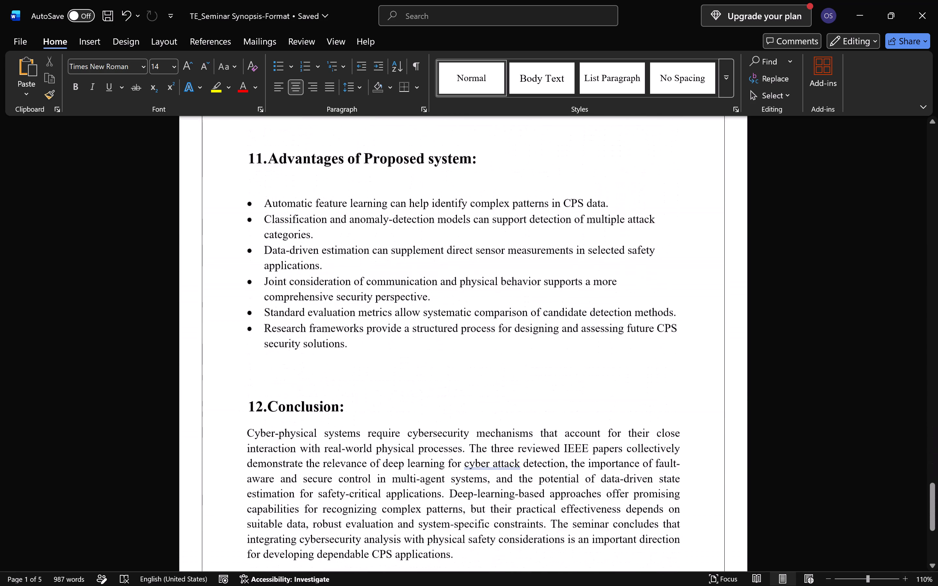
pyautogui.scroll(-3, 481, 328)
pyautogui.scroll(18, 481, 328)
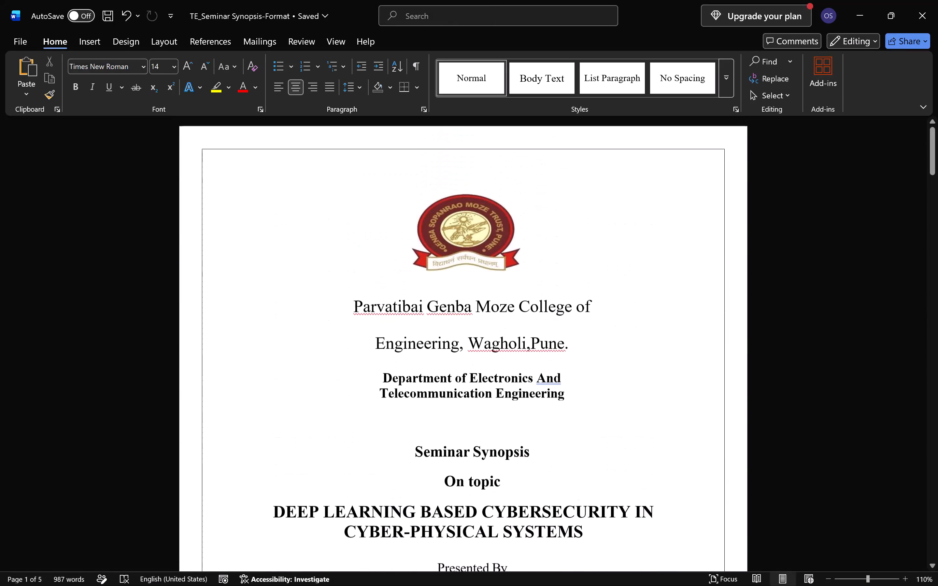
# Save the synopsis document again after the review.
pyautogui.click(639, 375)
pyautogui.hotkey('ctrl', 's')
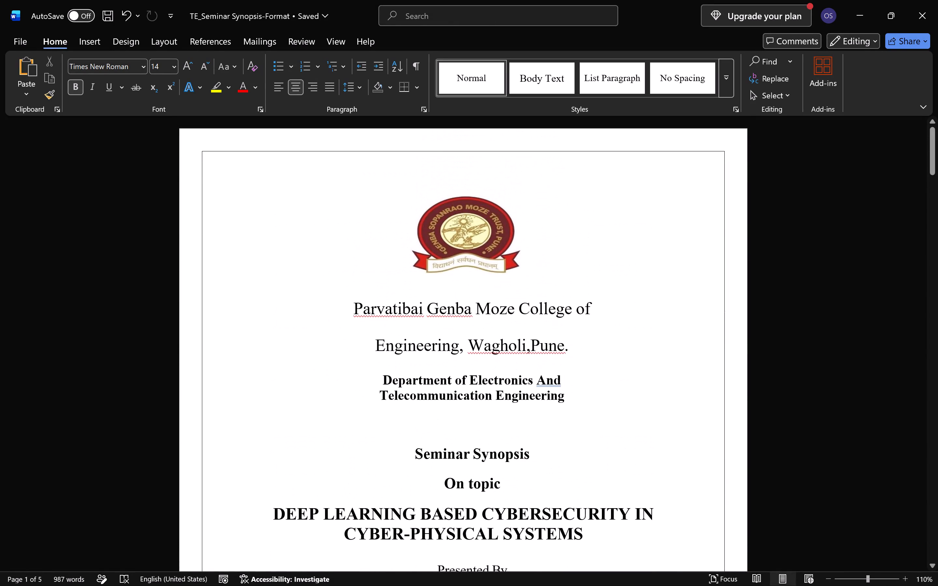
# Save a copy of the document as "synopsis cyber security" in the Sarthak folder inside Downloads.
pyautogui.click(29, 38)
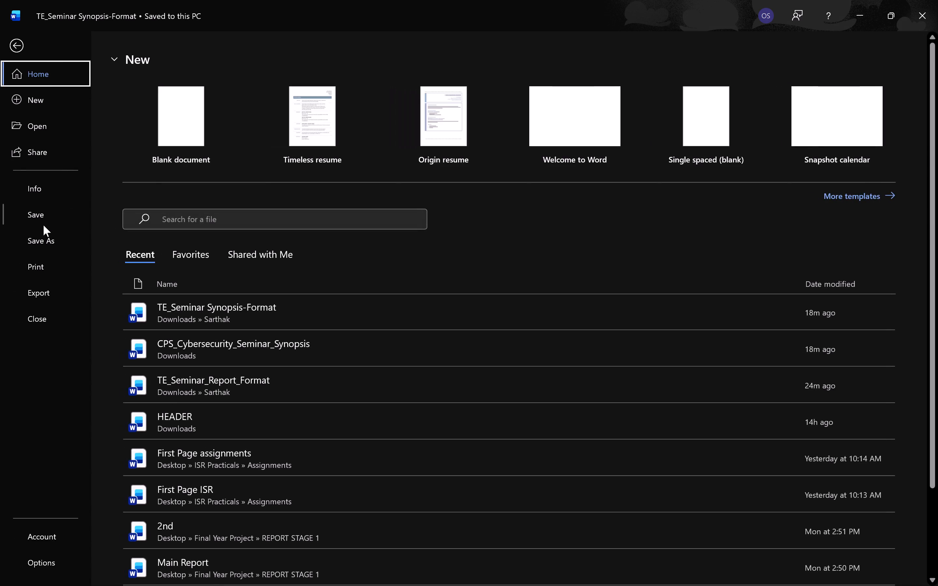
pyautogui.click(39, 230)
pyautogui.click(171, 293)
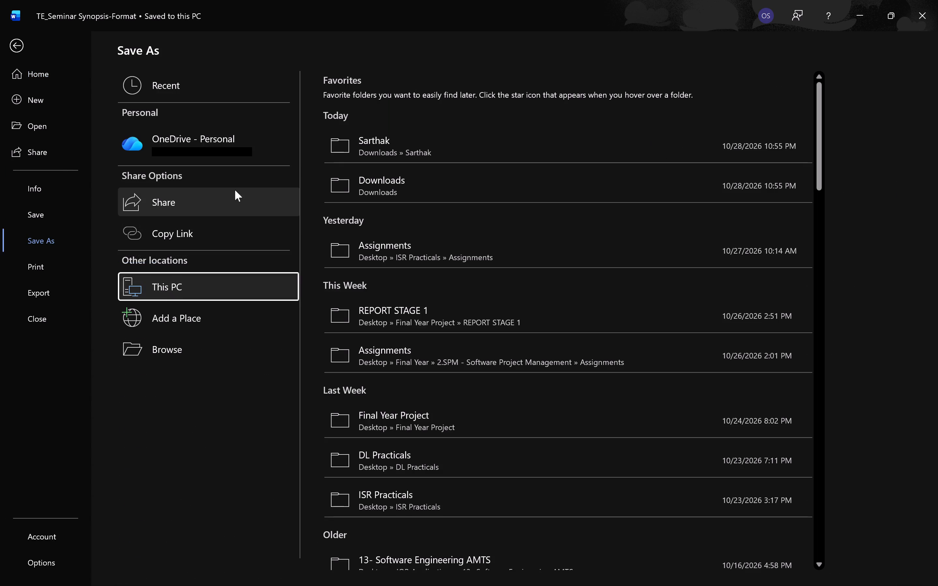
pyautogui.click(451, 146)
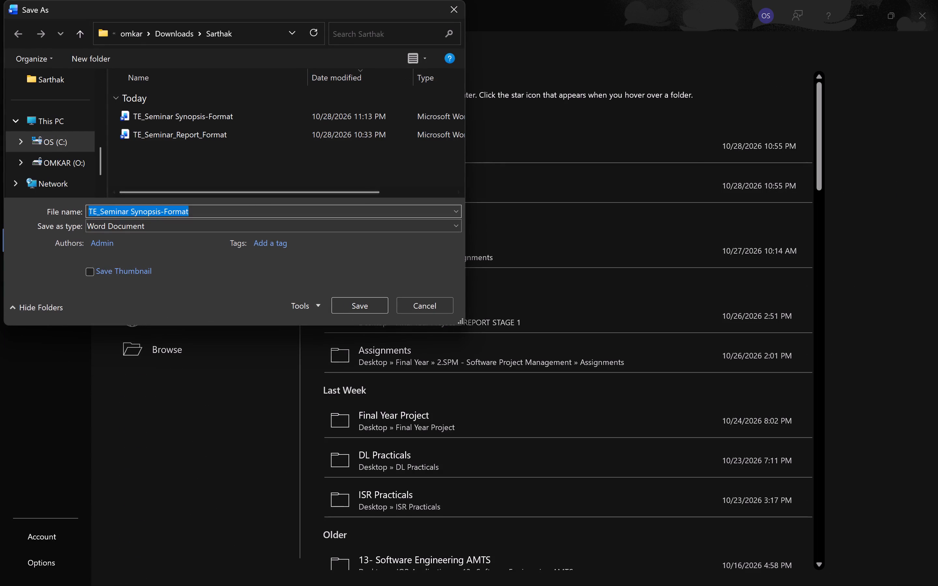
pyautogui.write('synopsis cyber security')
pyautogui.press('Return')
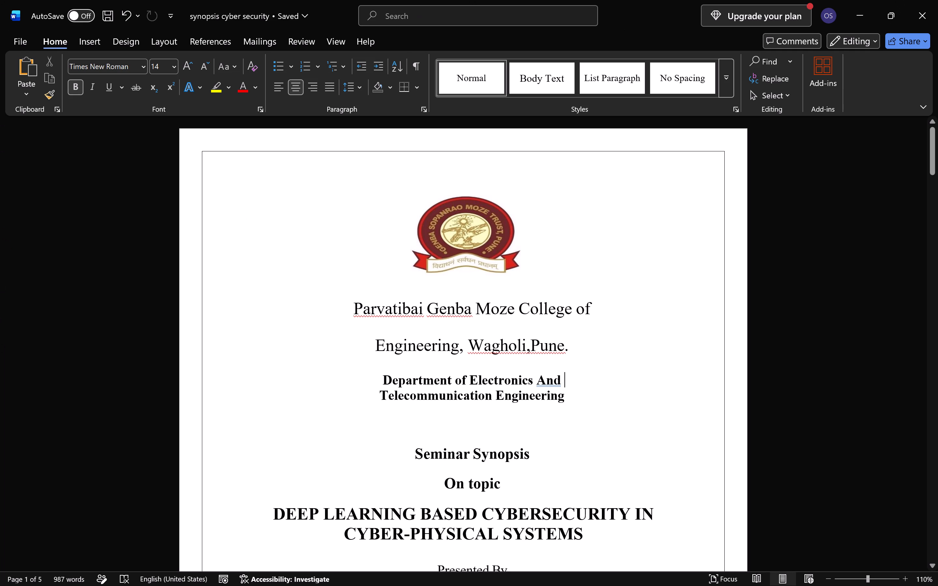